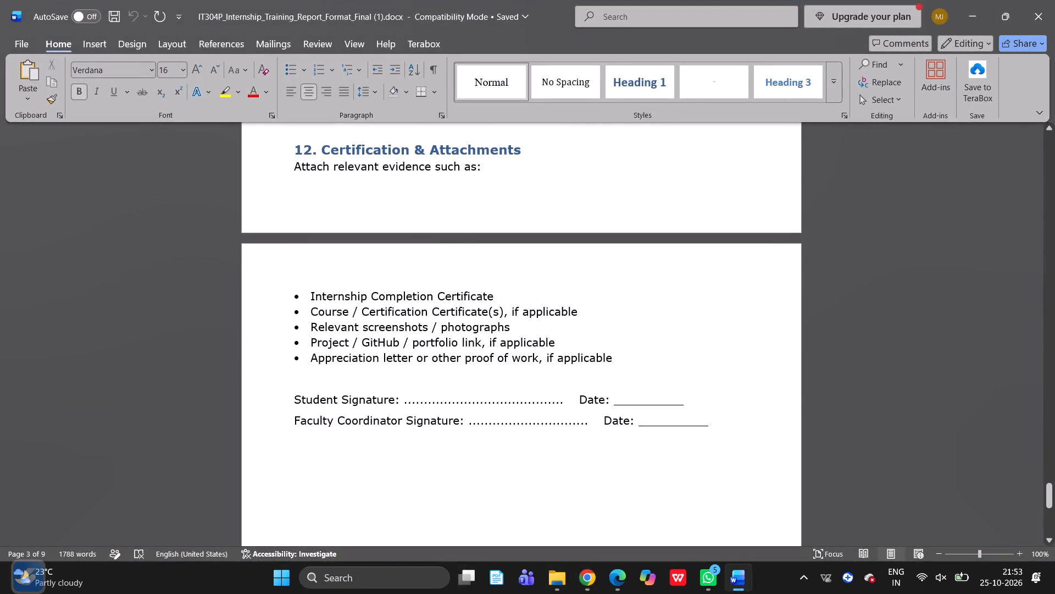
{"action": "left_click_drag", "start_coordinate": [294, 171], "coordinate": [484, 184]}
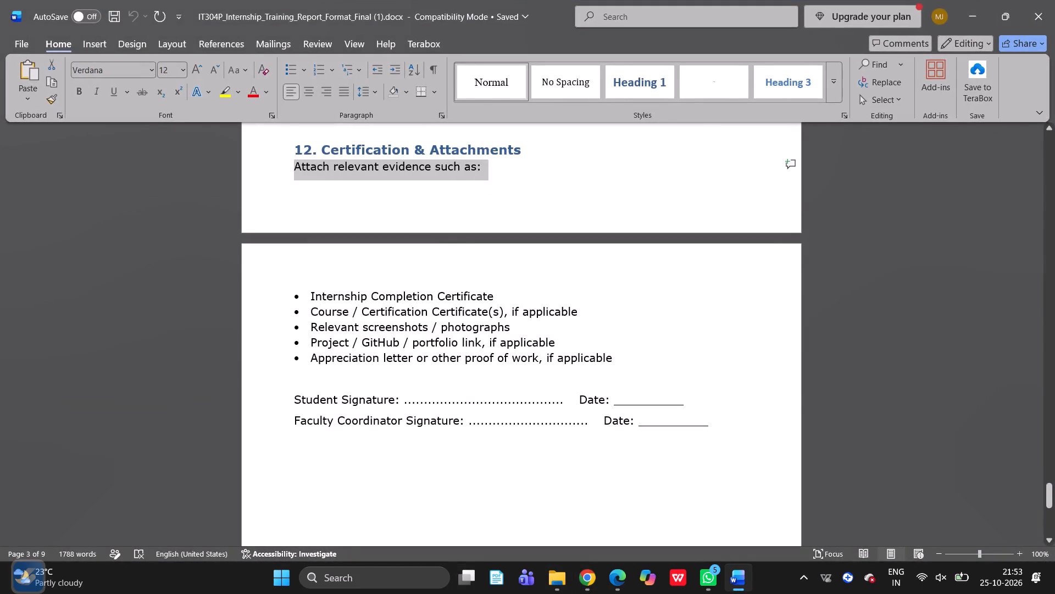
{"action": "key", "text": "ctrl+v"}
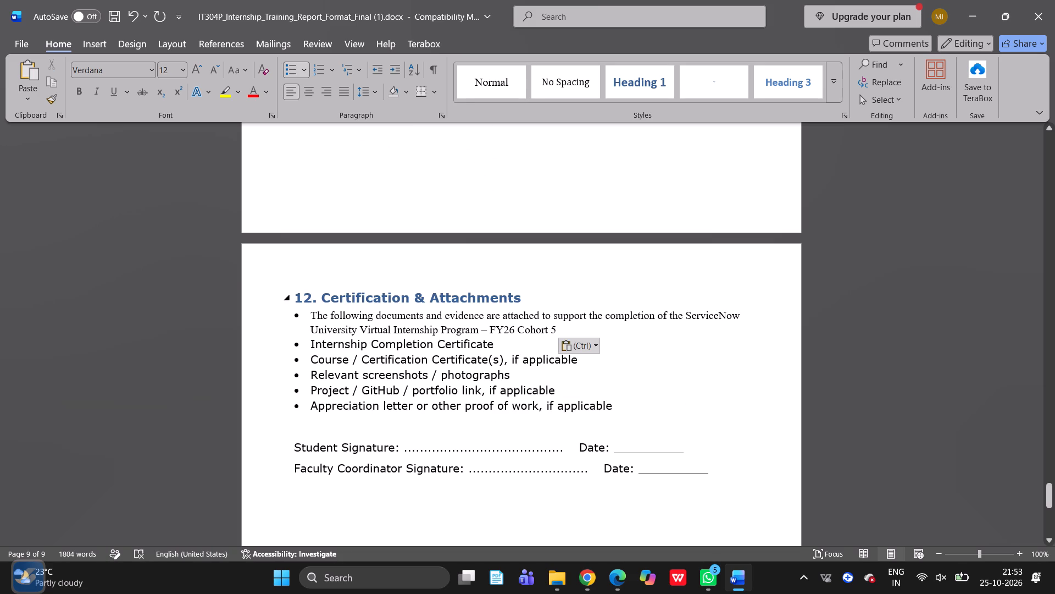
Remove the bullet and the first-line indent from the introductory sentence under Certification & Attachments.
{"action": "scroll", "coordinate": [459, 306], "scroll_direction": "up", "scroll_amount": 1}
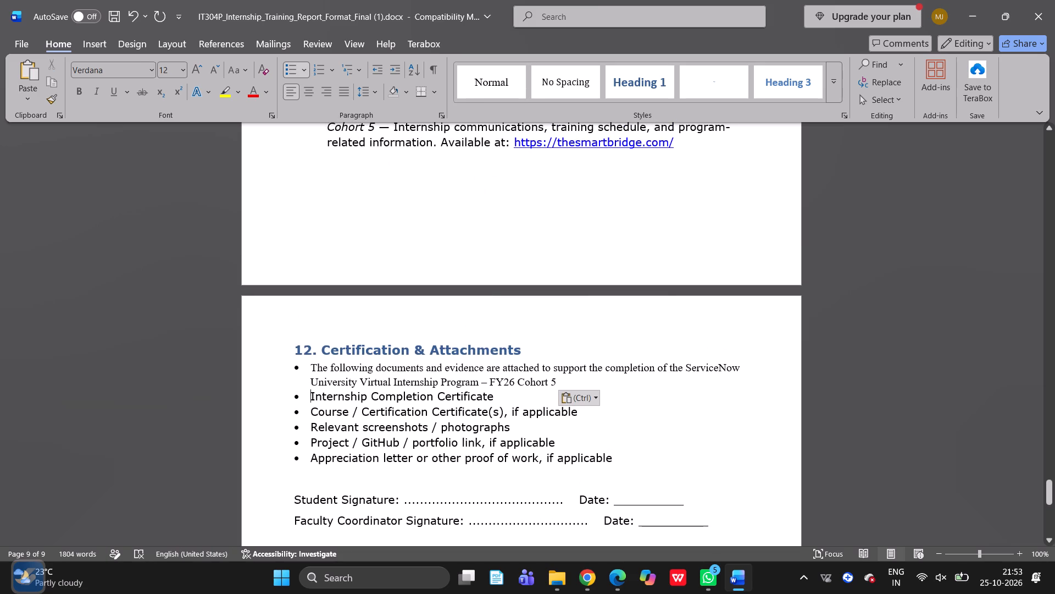
{"action": "left_click", "coordinate": [310, 371]}
{"action": "key", "text": "BackSpace"}
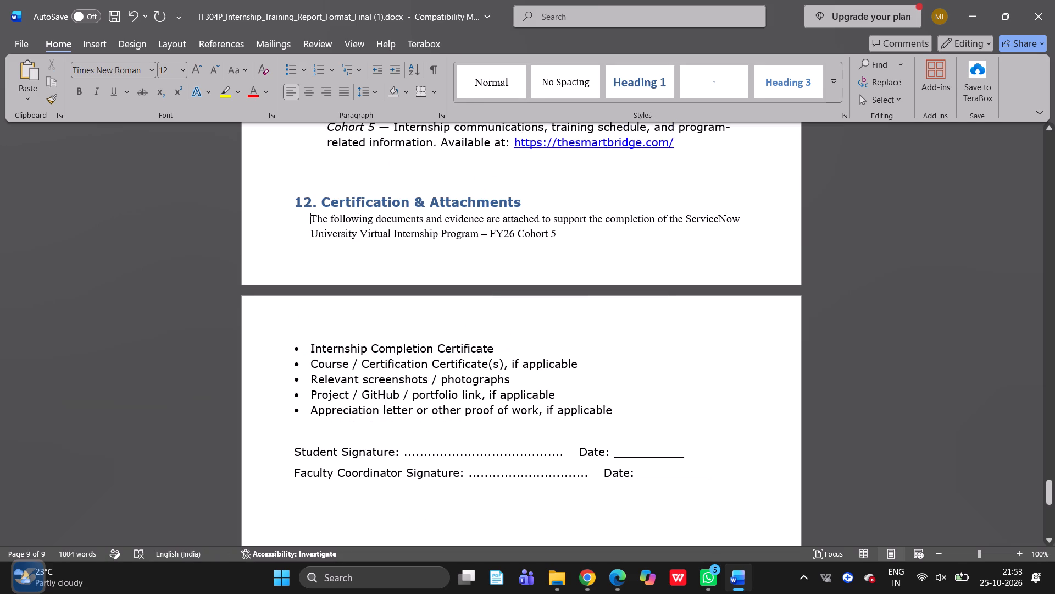
{"action": "key", "text": "BackSpace"}
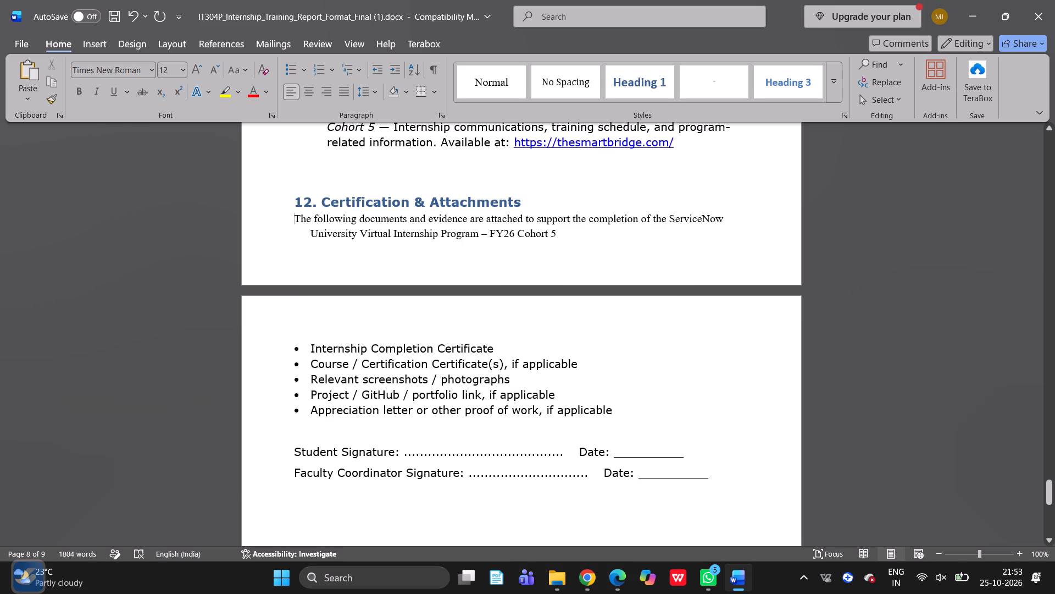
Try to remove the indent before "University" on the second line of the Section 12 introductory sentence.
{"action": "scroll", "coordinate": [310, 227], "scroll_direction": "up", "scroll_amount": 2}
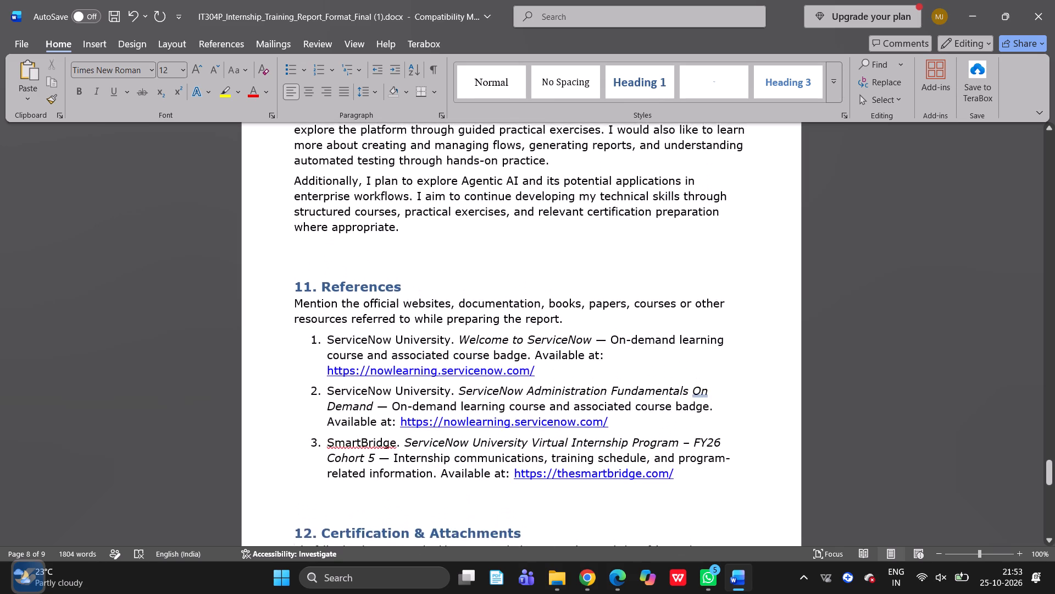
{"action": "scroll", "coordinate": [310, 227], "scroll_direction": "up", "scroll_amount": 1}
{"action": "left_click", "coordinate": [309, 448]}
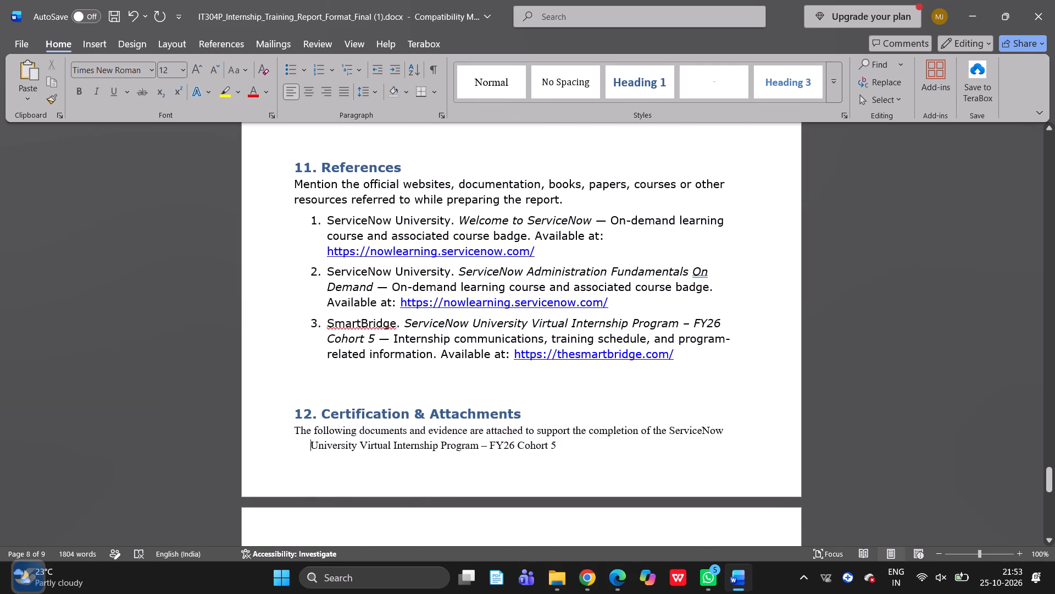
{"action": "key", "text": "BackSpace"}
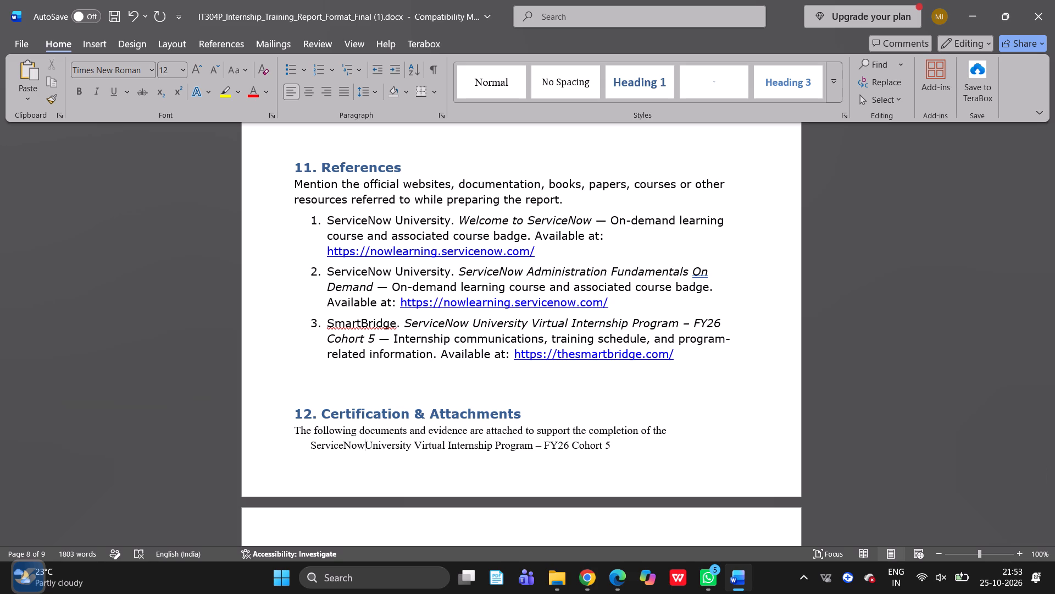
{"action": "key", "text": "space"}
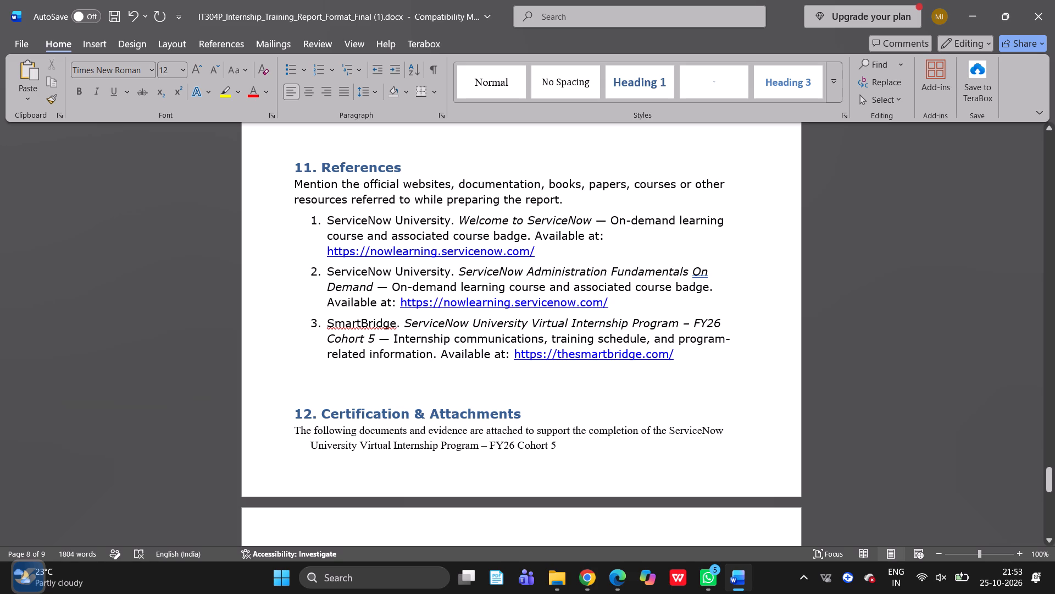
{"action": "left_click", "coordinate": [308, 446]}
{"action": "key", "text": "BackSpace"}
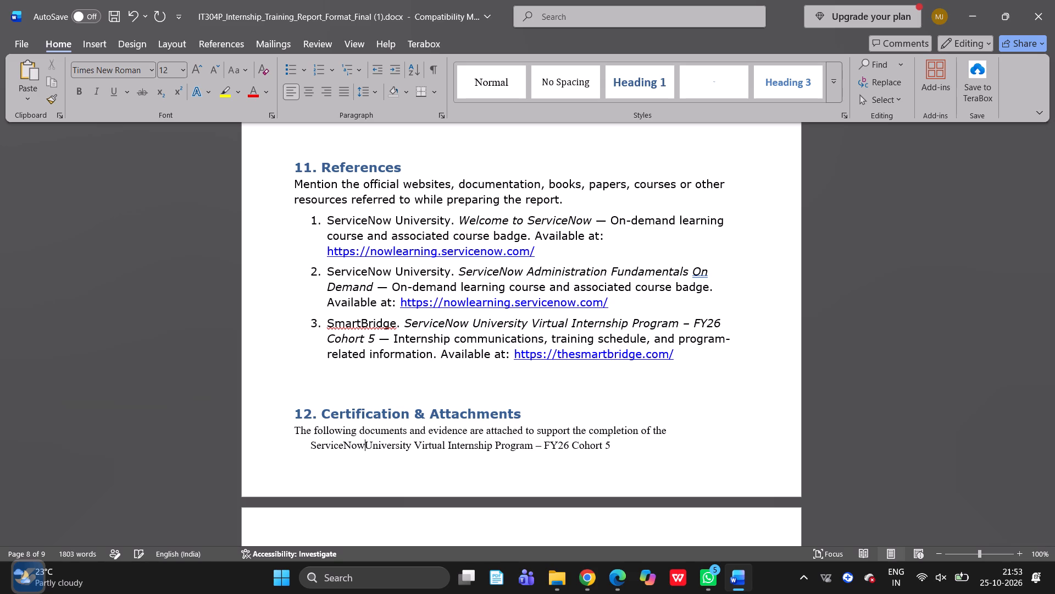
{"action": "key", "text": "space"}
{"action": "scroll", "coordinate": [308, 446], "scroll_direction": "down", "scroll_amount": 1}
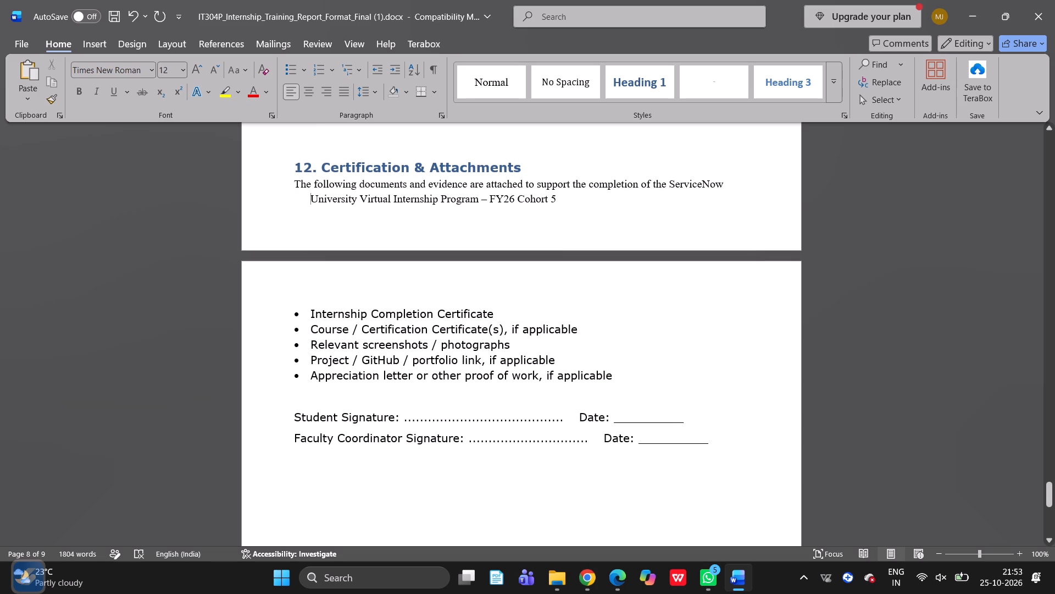
Delete the five placeholder bullets, from "Internship Completion Certificate" to "Appreciation letter or other proof of work, if applicable".
{"action": "left_click", "coordinate": [609, 373]}
{"action": "left_click_drag", "start_coordinate": [625, 376], "coordinate": [296, 313]}
{"action": "key", "text": "BackSpace"}
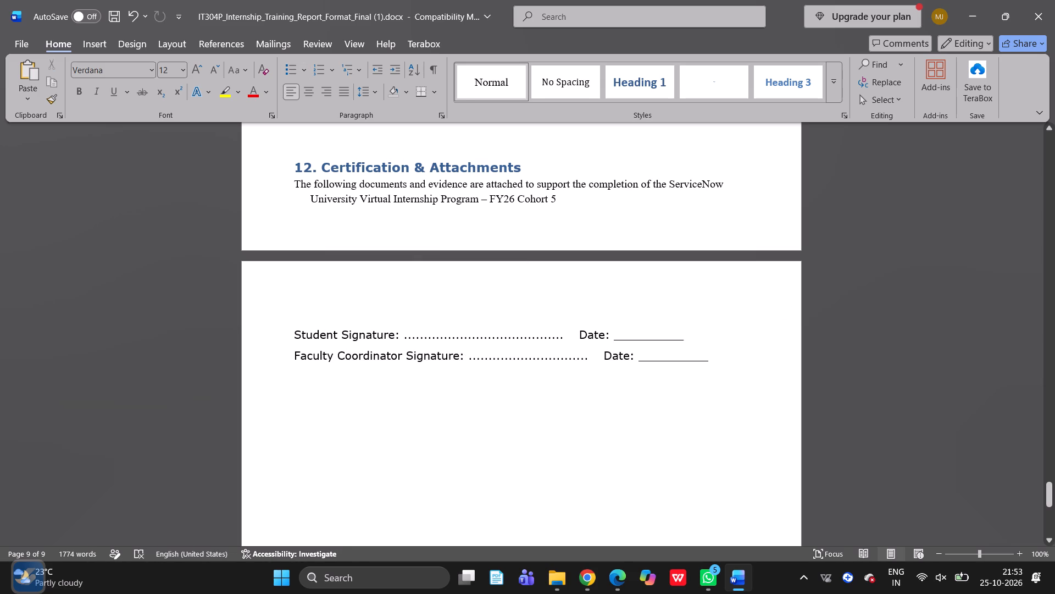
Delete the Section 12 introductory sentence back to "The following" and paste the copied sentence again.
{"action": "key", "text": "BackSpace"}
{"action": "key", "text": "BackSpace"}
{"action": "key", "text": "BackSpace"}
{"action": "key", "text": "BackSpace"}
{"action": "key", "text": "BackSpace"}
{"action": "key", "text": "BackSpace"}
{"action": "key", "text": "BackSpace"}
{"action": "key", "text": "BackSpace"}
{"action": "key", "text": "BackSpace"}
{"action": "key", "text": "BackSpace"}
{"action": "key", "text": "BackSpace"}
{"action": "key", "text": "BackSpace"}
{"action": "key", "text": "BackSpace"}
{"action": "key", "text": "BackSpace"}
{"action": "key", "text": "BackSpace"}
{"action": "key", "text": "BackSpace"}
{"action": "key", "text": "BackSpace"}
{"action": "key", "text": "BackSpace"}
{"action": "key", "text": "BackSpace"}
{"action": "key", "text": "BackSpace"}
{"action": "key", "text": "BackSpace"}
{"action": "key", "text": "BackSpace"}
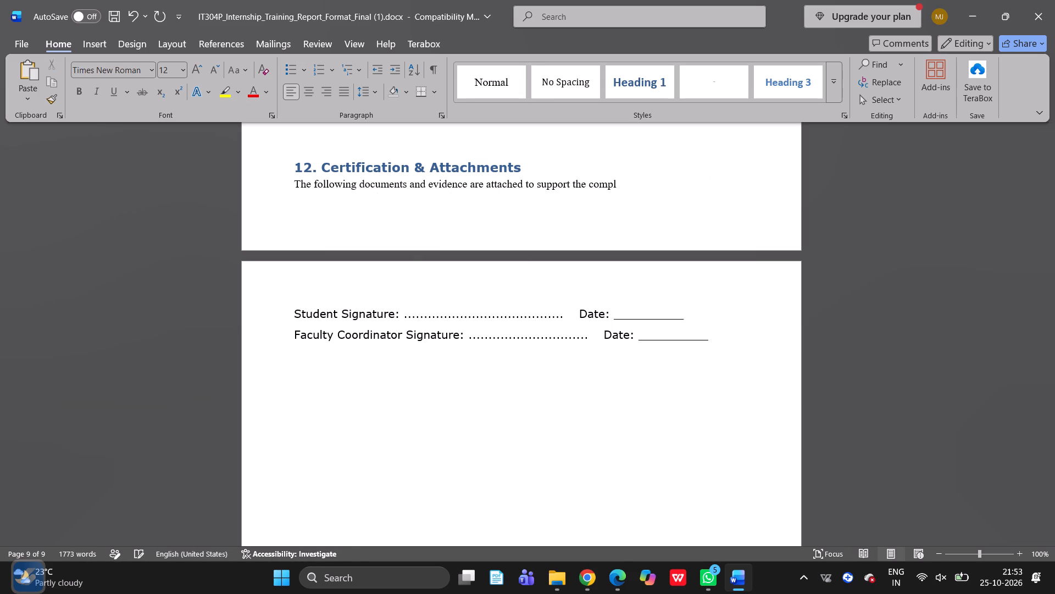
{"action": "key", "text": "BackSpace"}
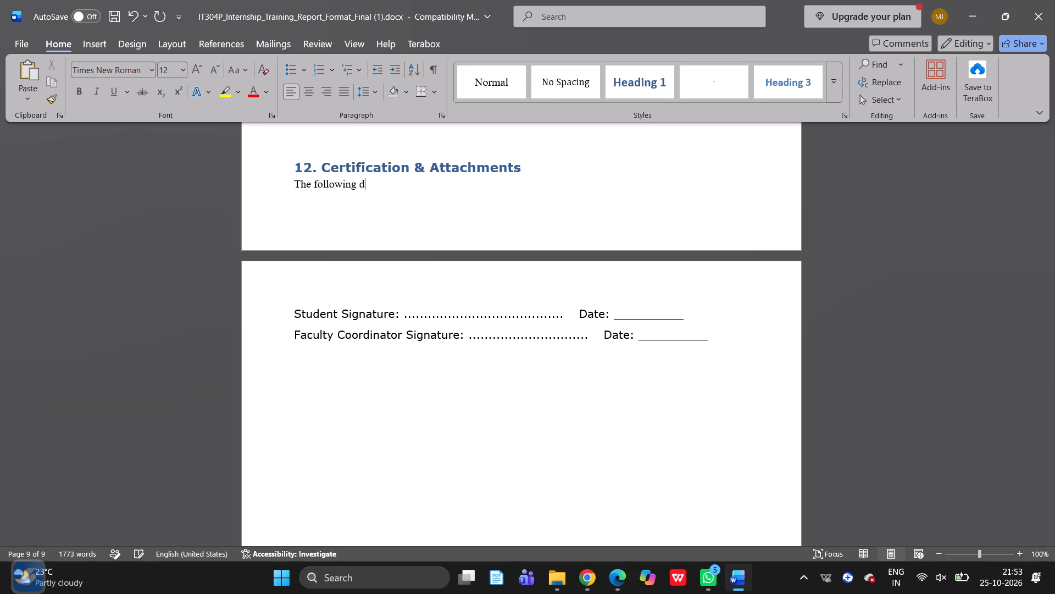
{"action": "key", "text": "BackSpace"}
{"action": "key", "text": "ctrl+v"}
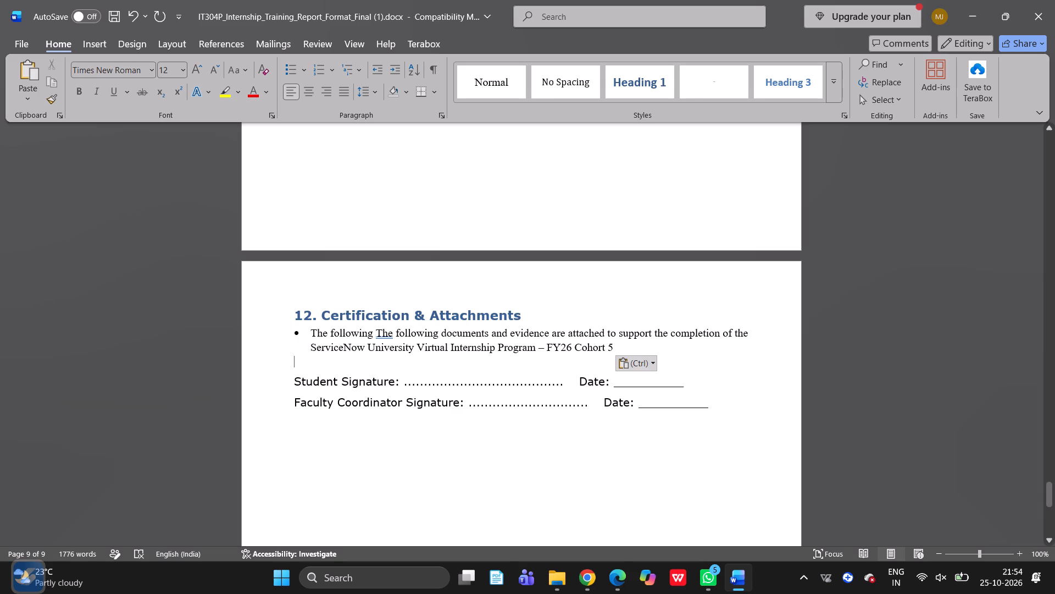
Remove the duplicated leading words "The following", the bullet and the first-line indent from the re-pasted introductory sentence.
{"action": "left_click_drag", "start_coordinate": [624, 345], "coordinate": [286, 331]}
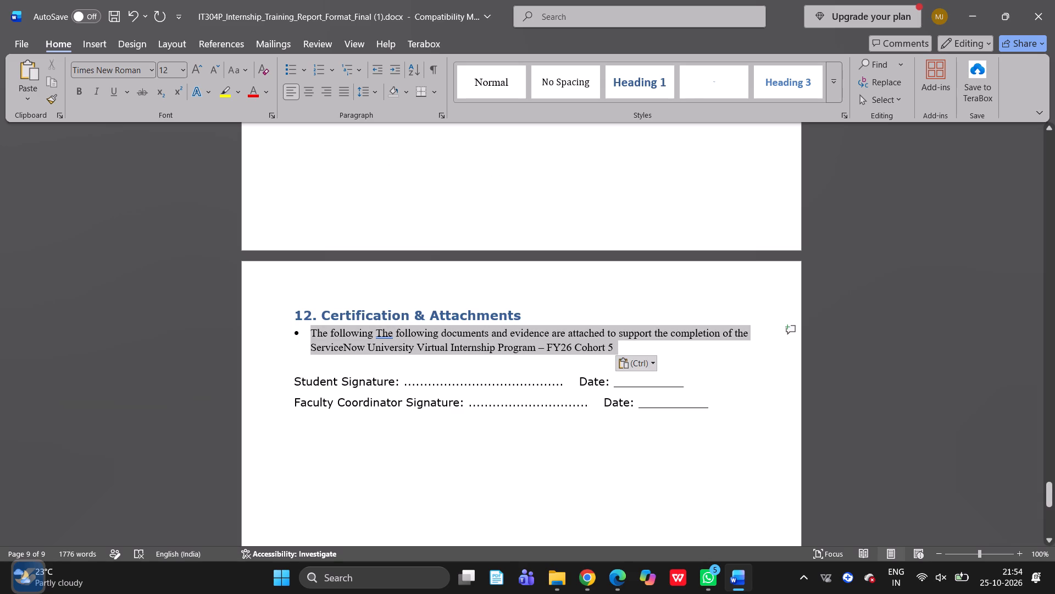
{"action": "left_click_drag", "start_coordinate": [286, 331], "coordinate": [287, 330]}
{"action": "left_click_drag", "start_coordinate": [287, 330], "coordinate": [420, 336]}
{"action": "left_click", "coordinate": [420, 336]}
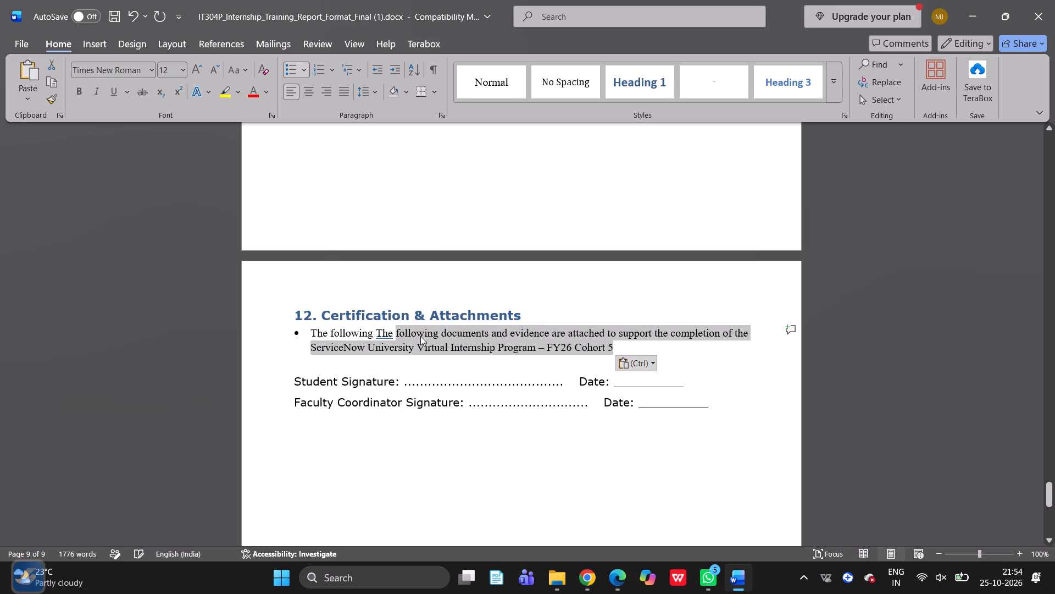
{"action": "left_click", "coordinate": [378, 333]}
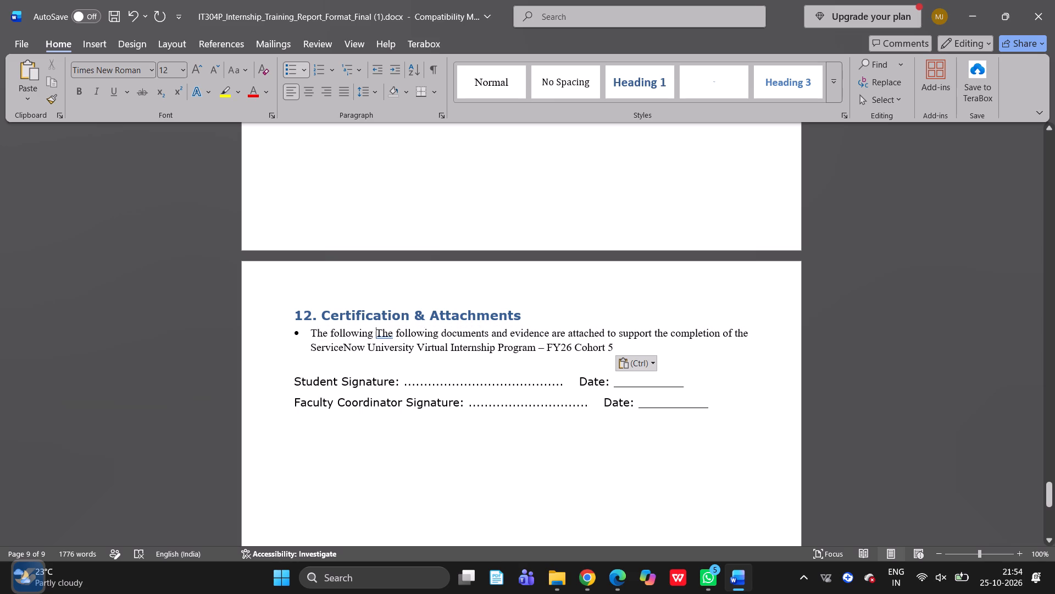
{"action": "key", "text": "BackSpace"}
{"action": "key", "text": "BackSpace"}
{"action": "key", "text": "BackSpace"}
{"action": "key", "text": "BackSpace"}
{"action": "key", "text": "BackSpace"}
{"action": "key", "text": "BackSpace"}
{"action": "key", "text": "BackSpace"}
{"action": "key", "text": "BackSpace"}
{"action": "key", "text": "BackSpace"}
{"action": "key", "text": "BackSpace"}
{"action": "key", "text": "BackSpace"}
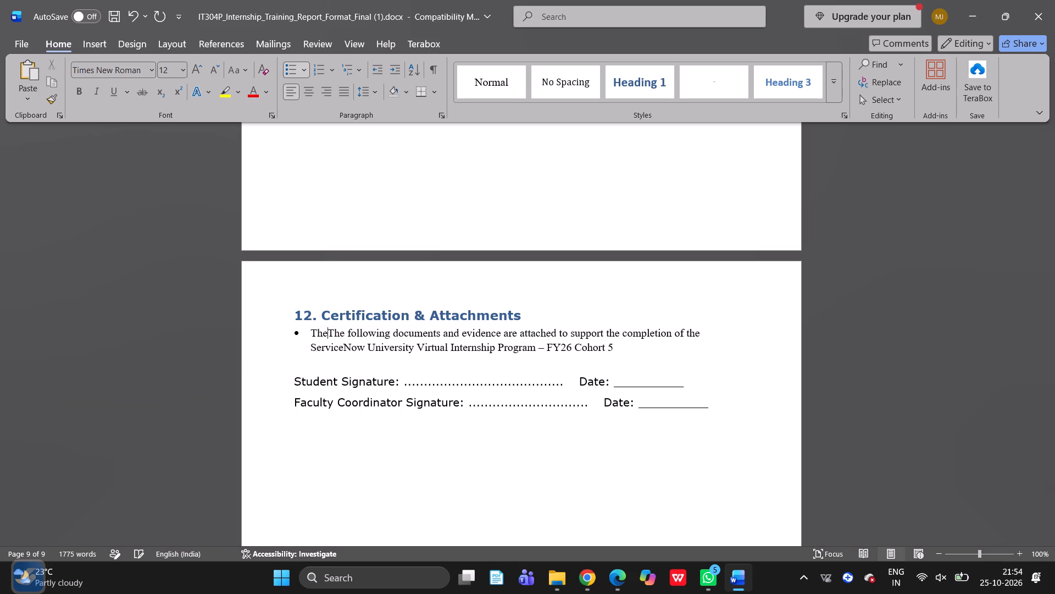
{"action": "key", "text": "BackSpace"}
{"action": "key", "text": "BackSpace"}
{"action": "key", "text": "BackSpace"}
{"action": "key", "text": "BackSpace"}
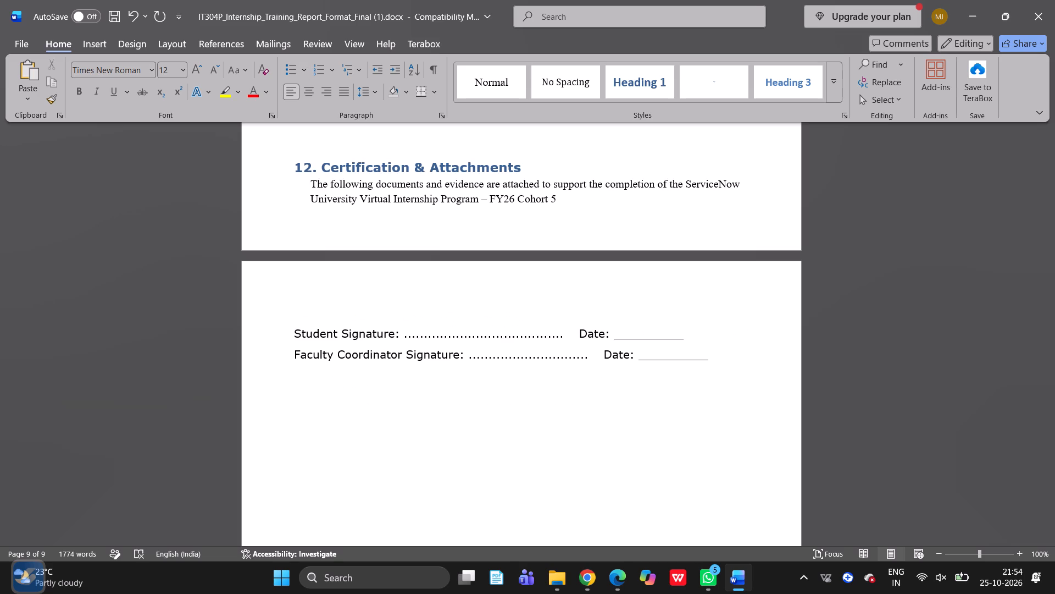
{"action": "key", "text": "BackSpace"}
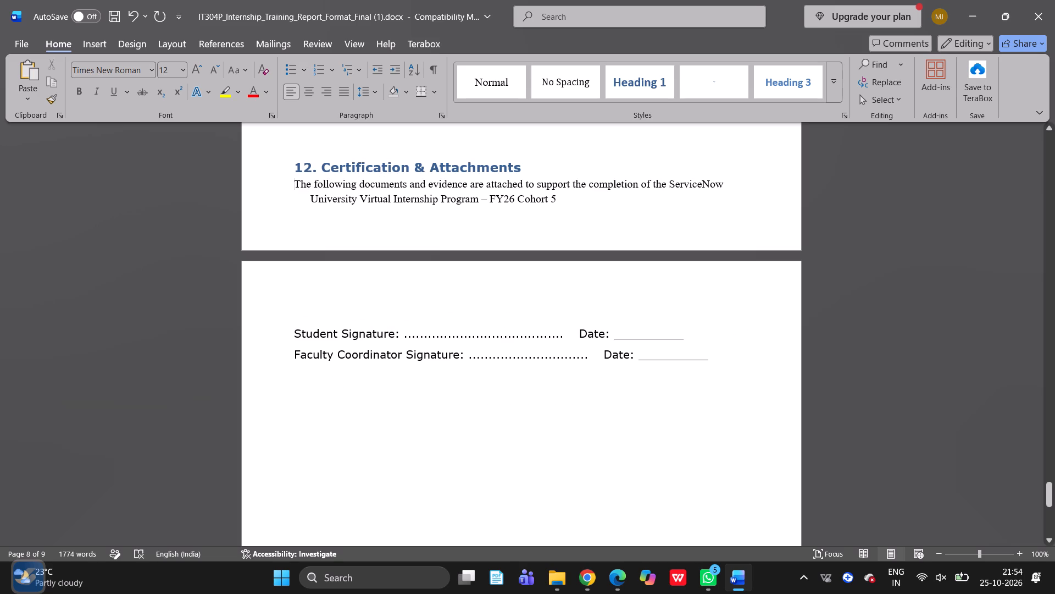
{"action": "left_click", "coordinate": [573, 196]}
{"action": "key", "text": "Return"}
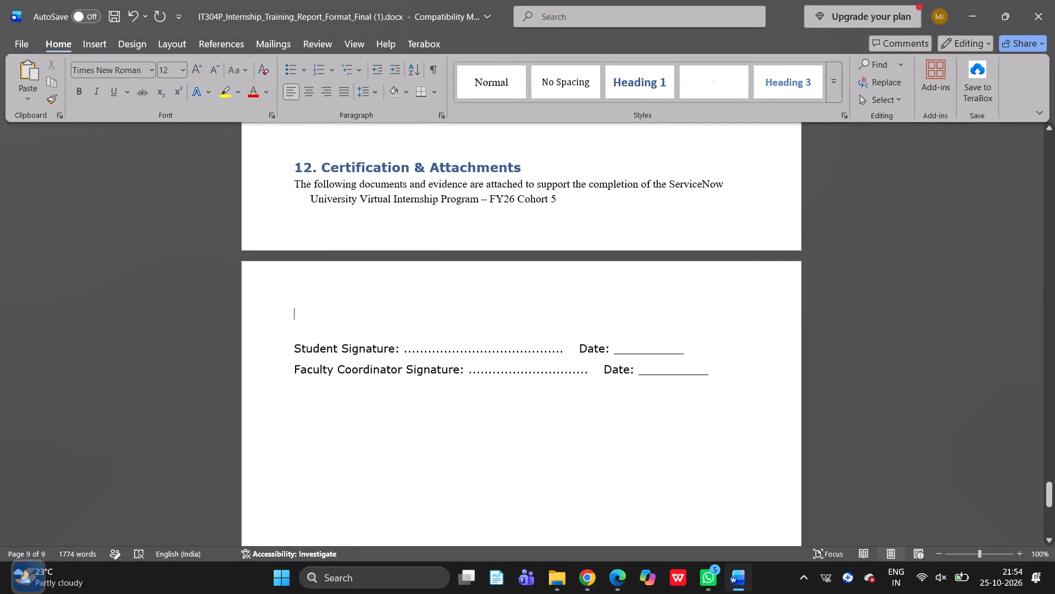
{"action": "key", "text": "ctrl+v"}
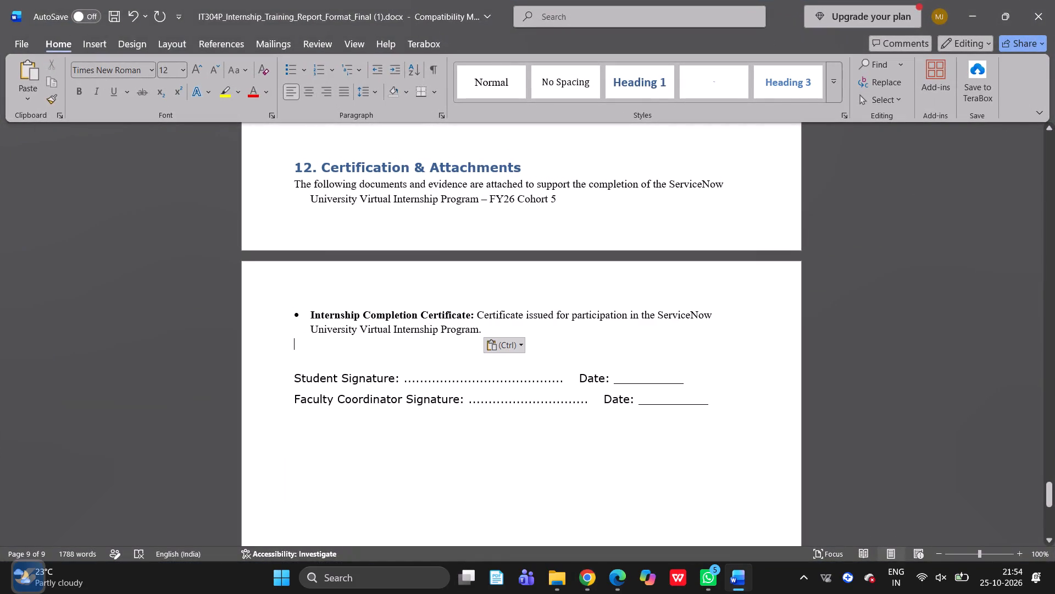
Add an unbulleted, indented blank line below the "Internship Completion Certificate" item in Section 12.
{"action": "left_click", "coordinate": [482, 328]}
{"action": "key", "text": "Return"}
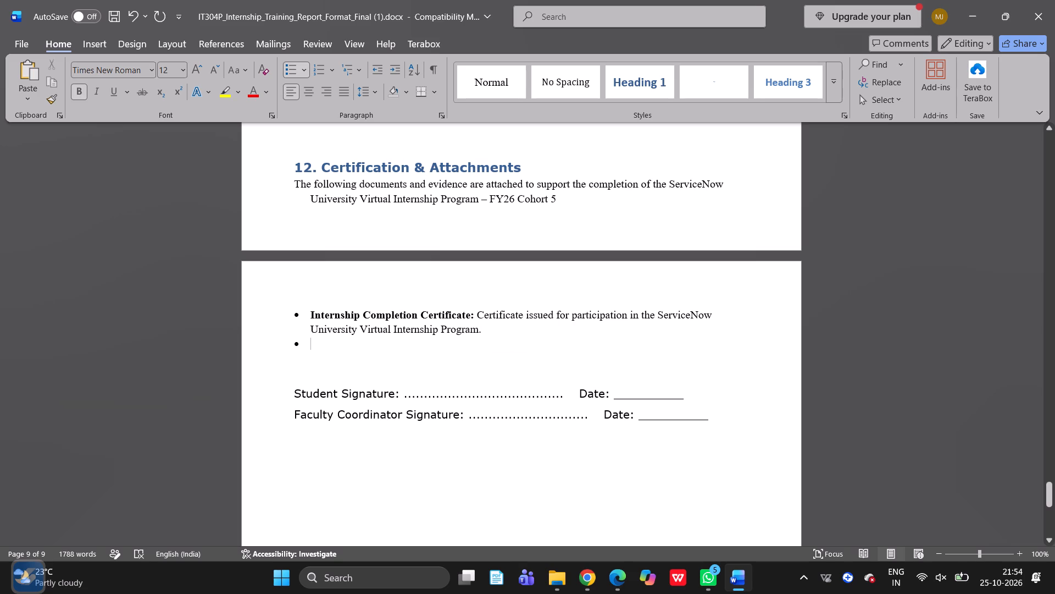
{"action": "key", "text": "BackSpace"}
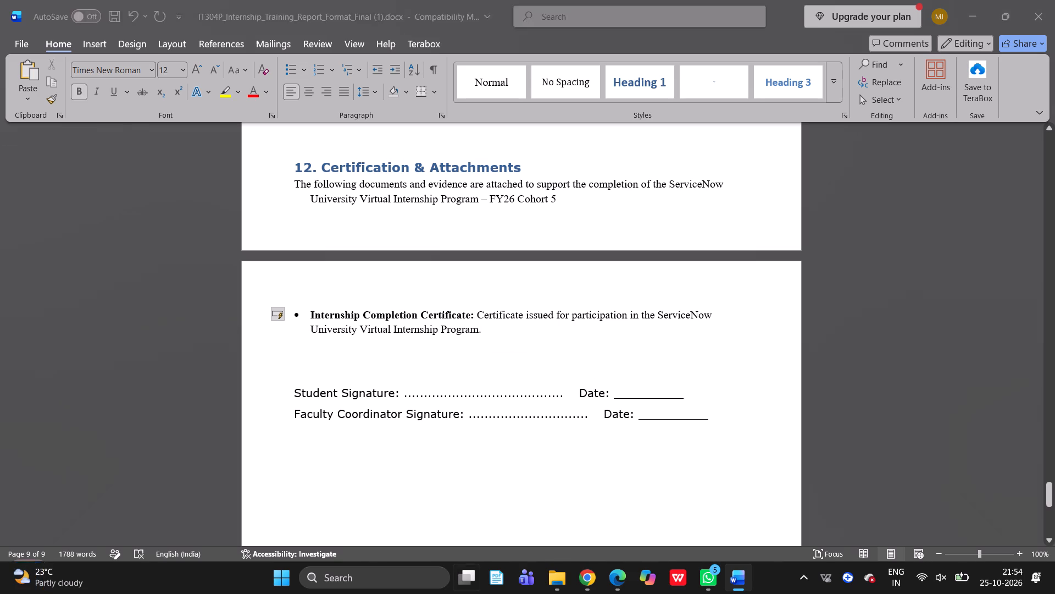
Switch to ServiceNow-VIP_Certificate.pdf in Edge and capture a rectangular screenshot of the entire certificate page.
{"action": "left_click", "coordinate": [274, 368]}
{"action": "scroll", "coordinate": [274, 368], "scroll_direction": "up", "scroll_amount": 1}
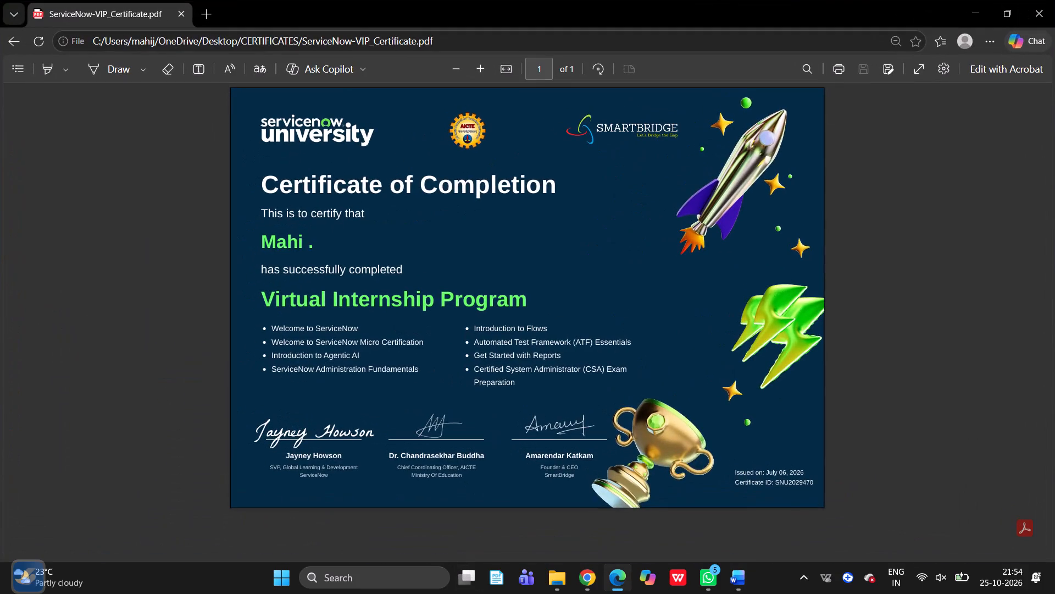
{"action": "scroll", "coordinate": [274, 368], "scroll_direction": "up", "scroll_amount": 1}
{"action": "left_click", "coordinate": [745, 470]}
{"action": "left_click", "coordinate": [596, 133]}
{"action": "key", "text": "shift+super+s"}
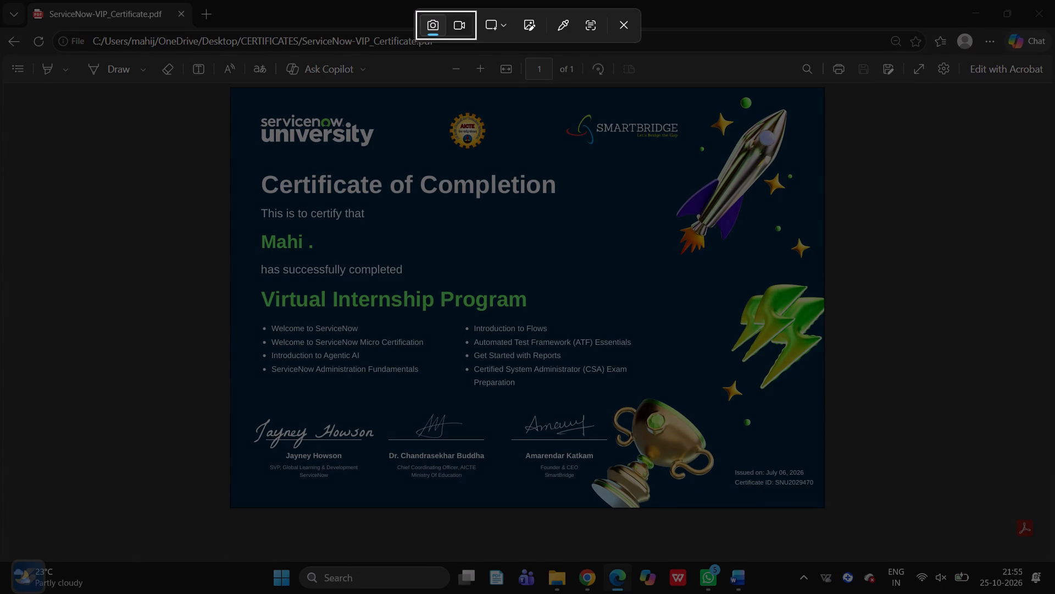
{"action": "left_click", "coordinate": [231, 82]}
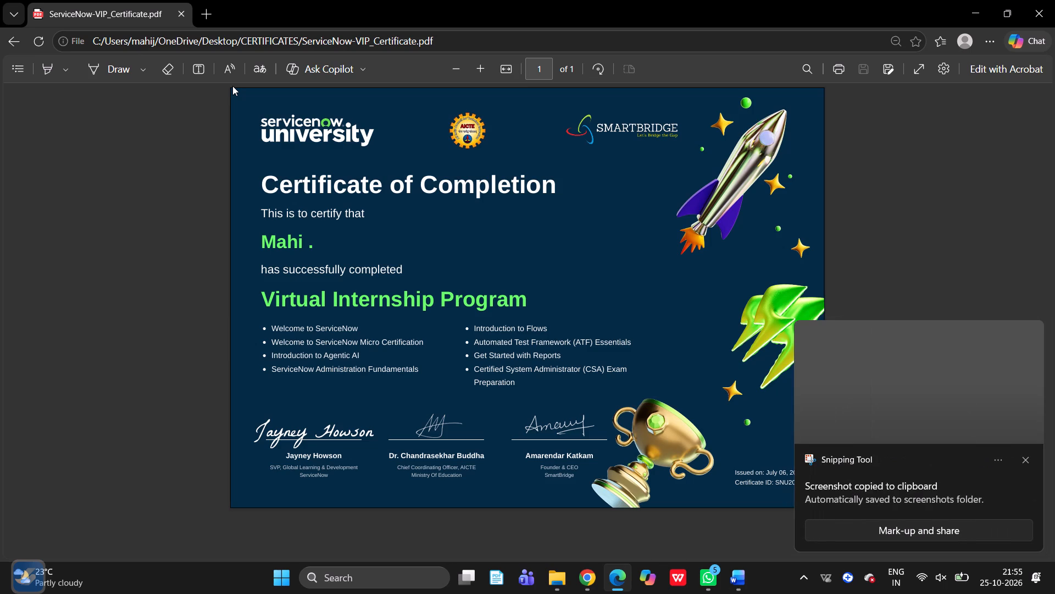
{"action": "key", "text": "shift+super+s"}
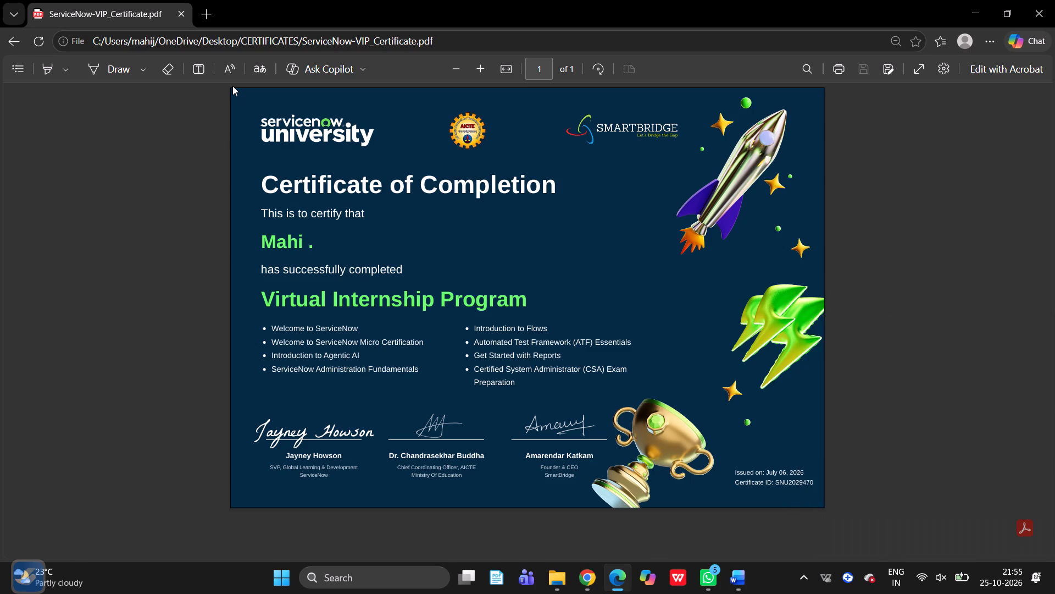
{"action": "left_click", "coordinate": [232, 86]}
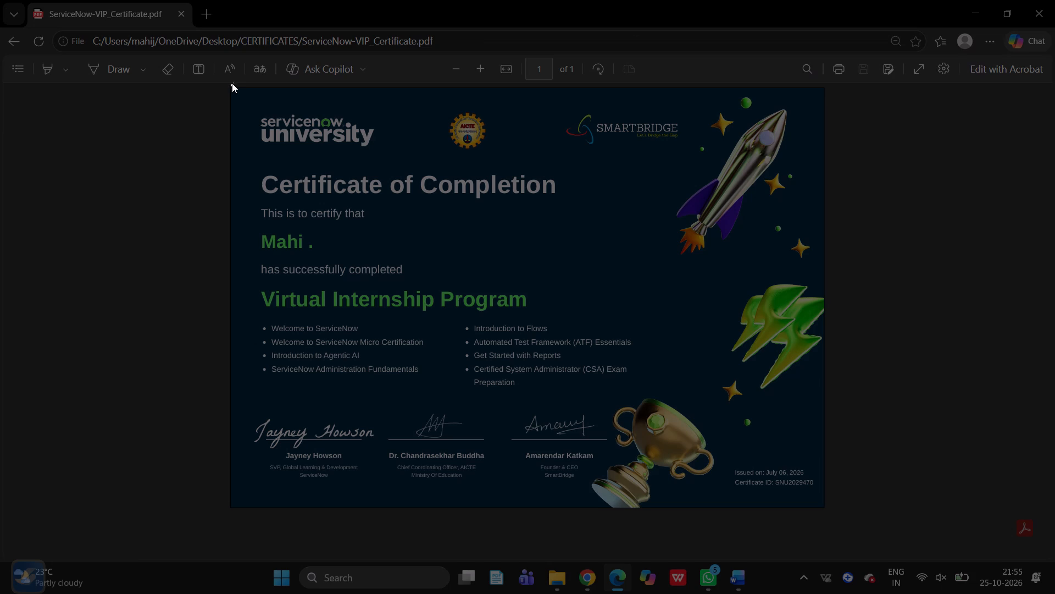
{"action": "left_click_drag", "start_coordinate": [232, 81], "coordinate": [265, 122]}
{"action": "left_click_drag", "start_coordinate": [265, 122], "coordinate": [230, 87]}
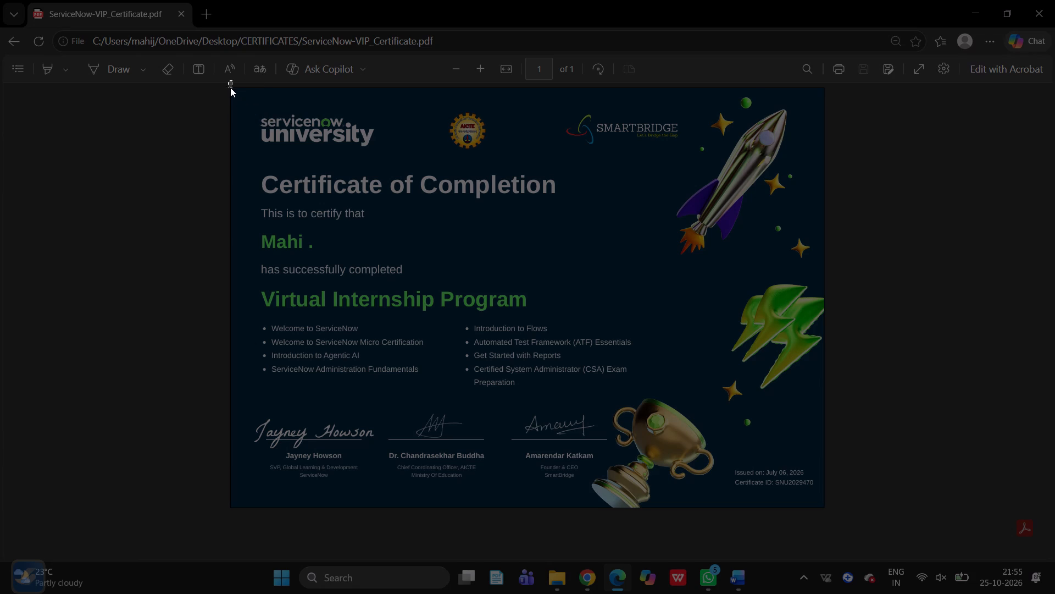
{"action": "left_click_drag", "start_coordinate": [230, 87], "coordinate": [232, 89]}
{"action": "left_click", "coordinate": [232, 89]}
{"action": "left_click_drag", "start_coordinate": [232, 89], "coordinate": [286, 125]}
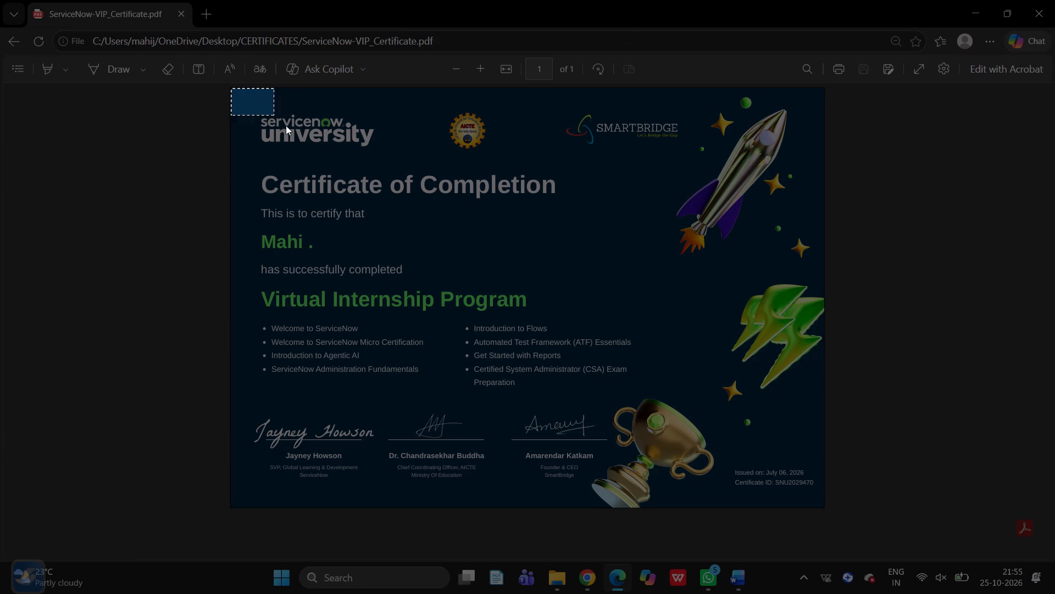
{"action": "left_click_drag", "start_coordinate": [286, 125], "coordinate": [821, 536]}
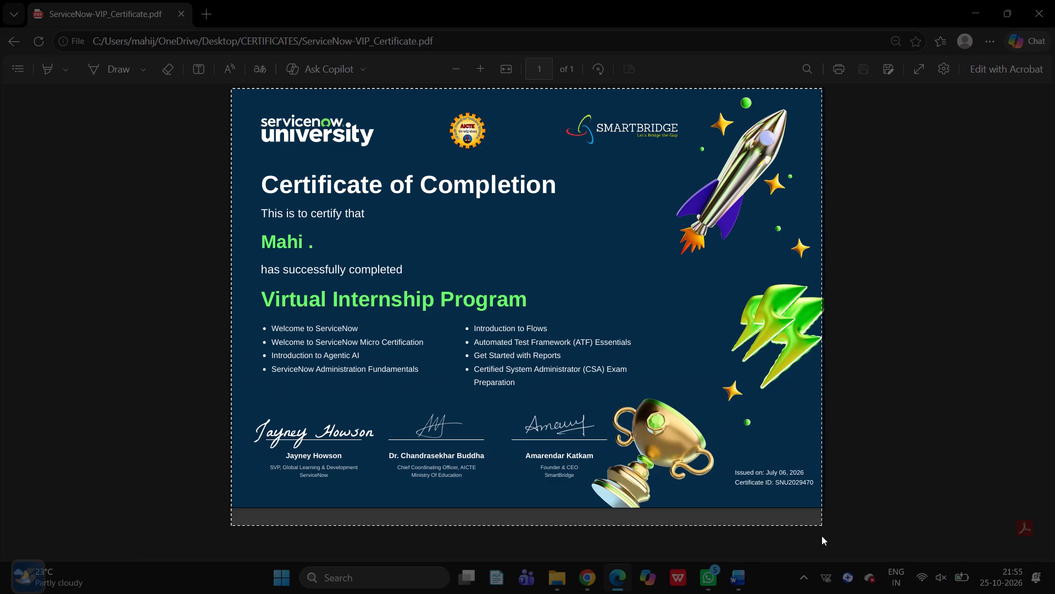
{"action": "left_click_drag", "start_coordinate": [821, 536], "coordinate": [820, 504]}
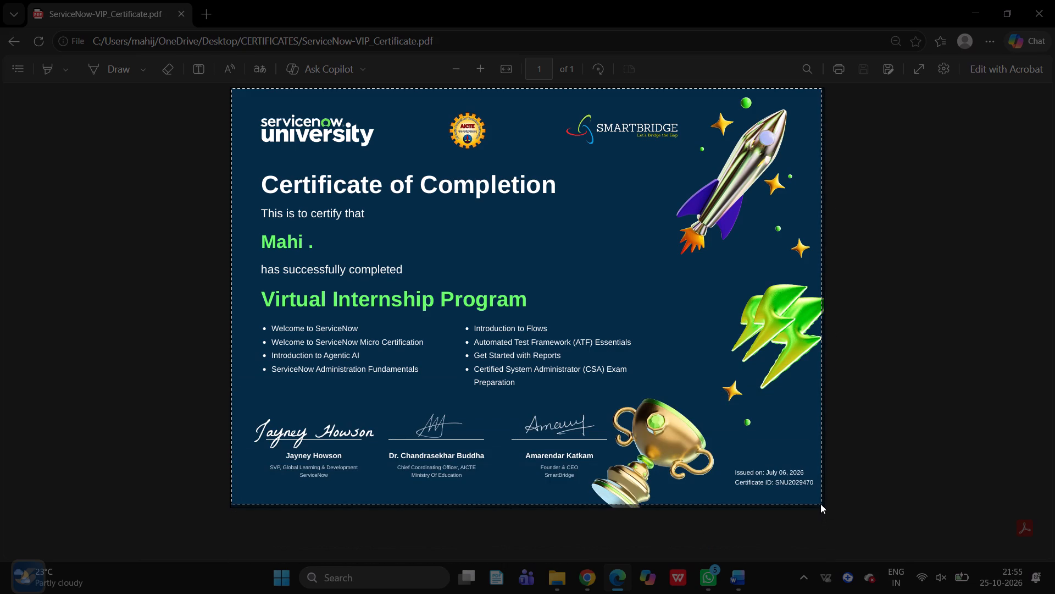
{"action": "left_click_drag", "start_coordinate": [820, 504], "coordinate": [820, 501]}
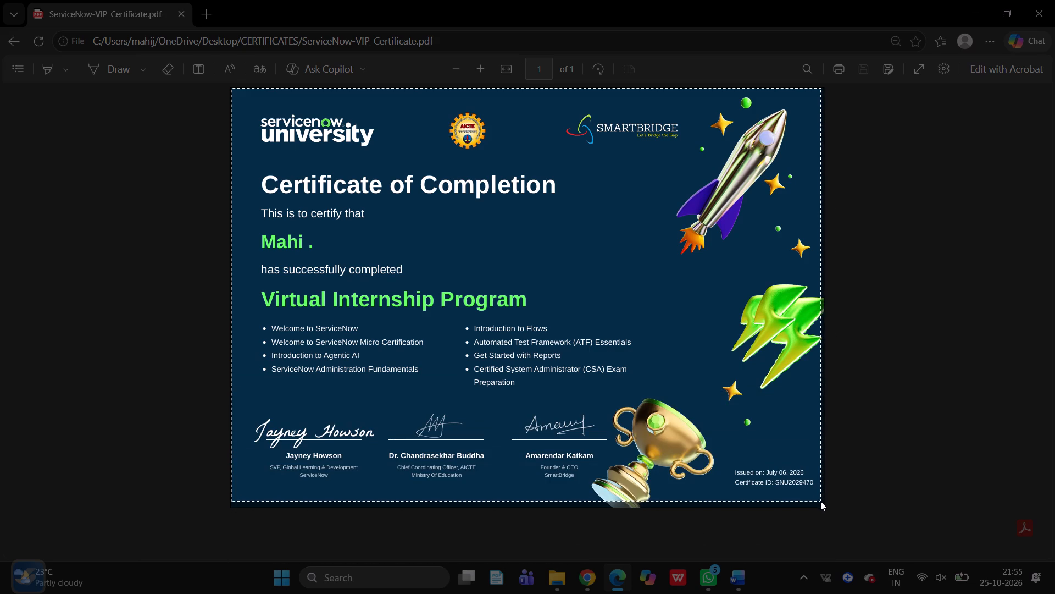
{"action": "left_click_drag", "start_coordinate": [820, 501], "coordinate": [824, 505]}
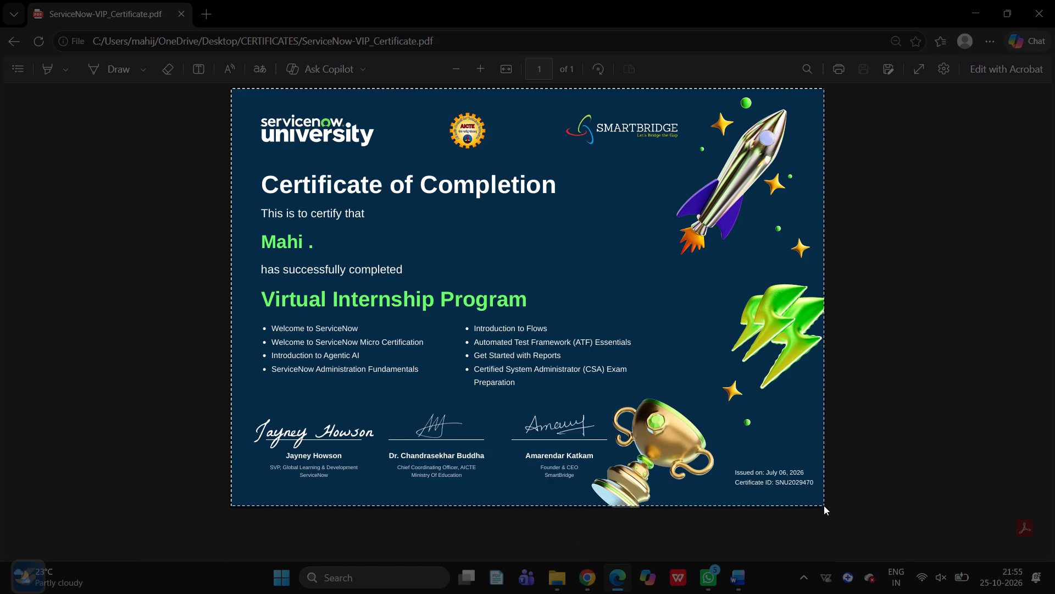
{"action": "left_click_drag", "start_coordinate": [824, 505], "coordinate": [824, 504]}
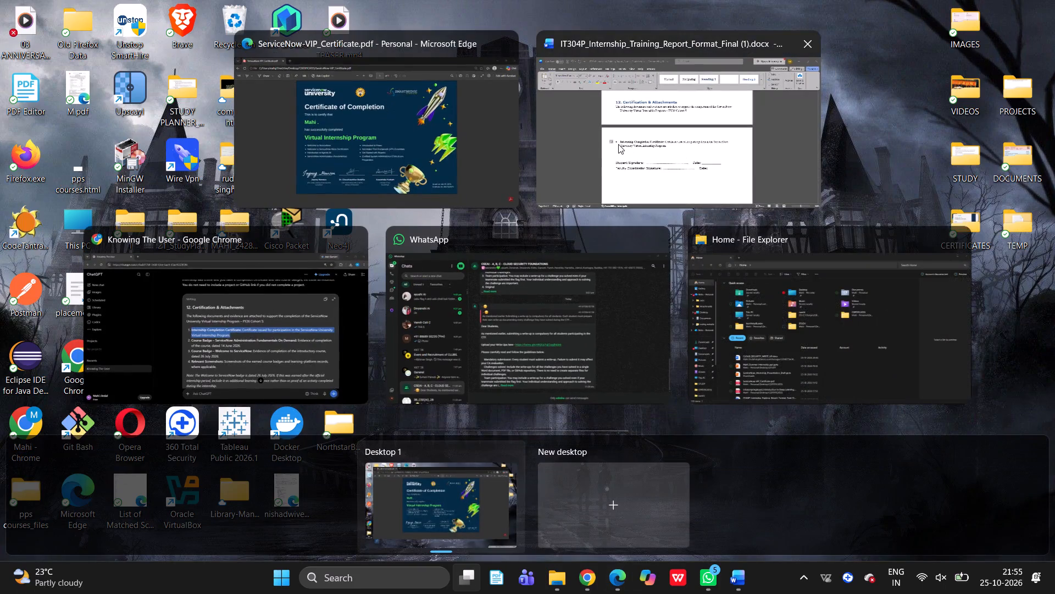
Return to the Word report and paste the certificate screenshot on the blank line below the "Internship Completion Certificate" item.
{"action": "left_click", "coordinate": [618, 144]}
{"action": "left_click", "coordinate": [315, 347]}
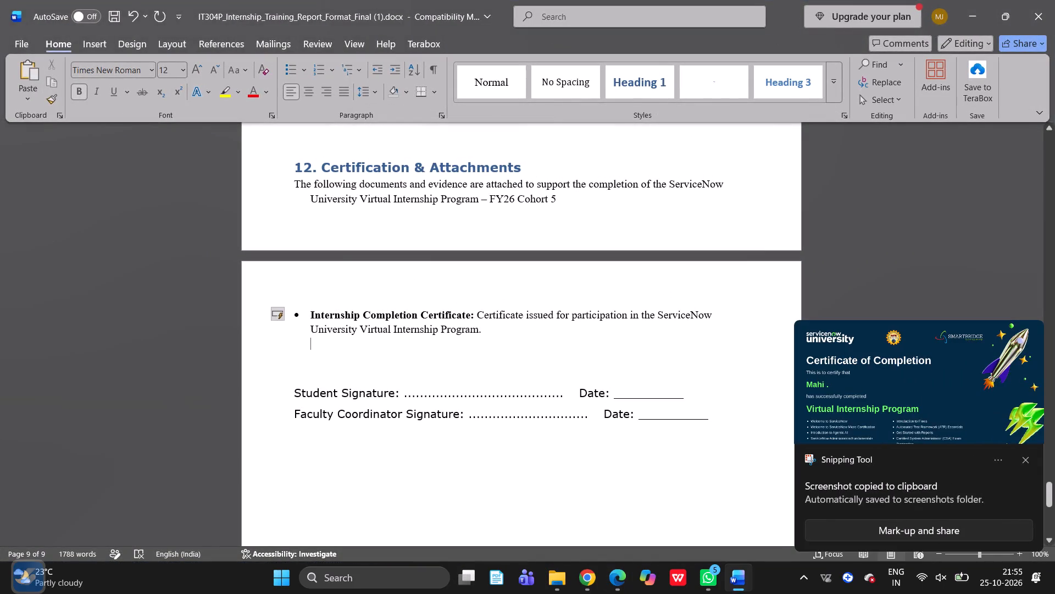
{"action": "key", "text": "ctrl+v"}
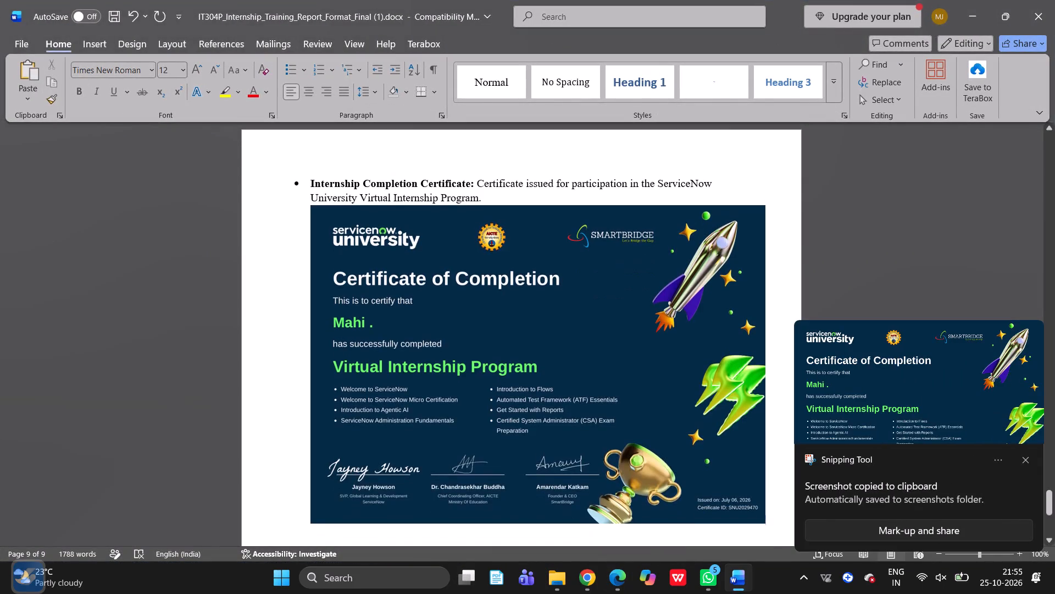
{"action": "scroll", "coordinate": [315, 347], "scroll_direction": "down", "scroll_amount": 1}
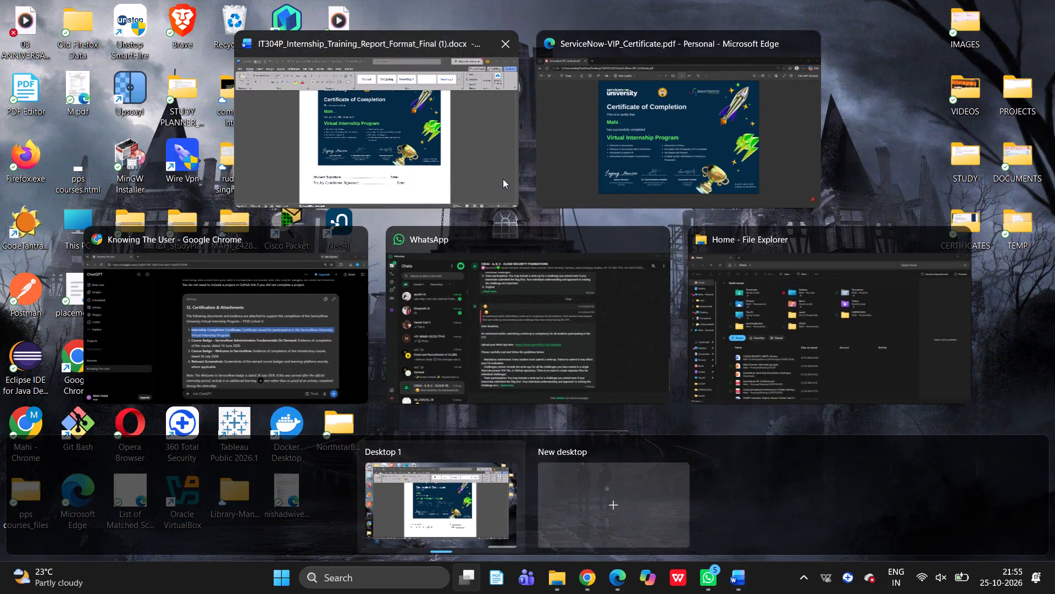
{"action": "left_click", "coordinate": [170, 353]}
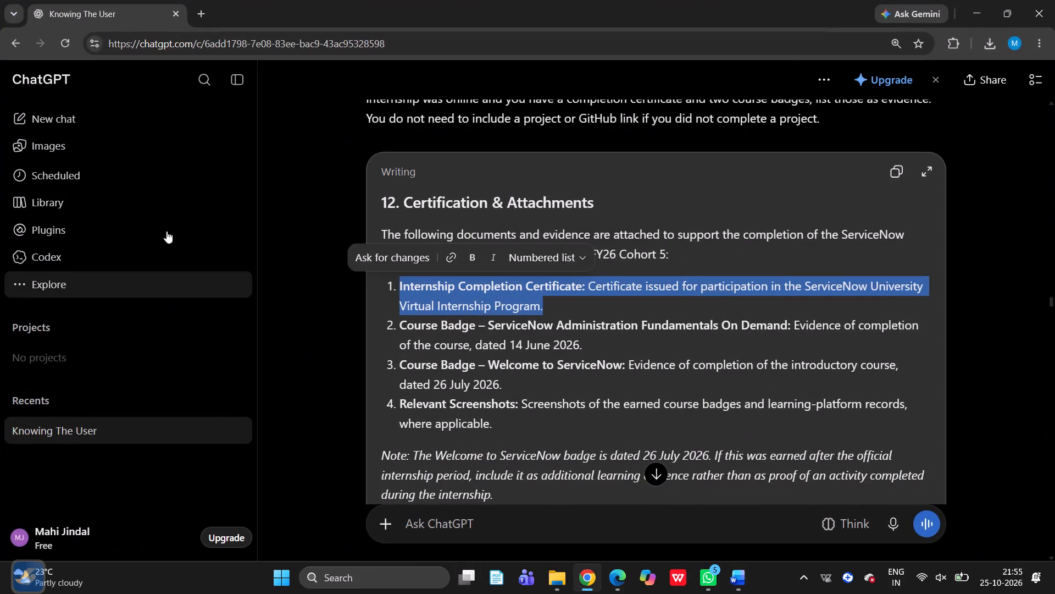
{"action": "left_click", "coordinate": [198, 15]}
{"action": "type", "text": "service"}
{"action": "key", "text": "Return"}
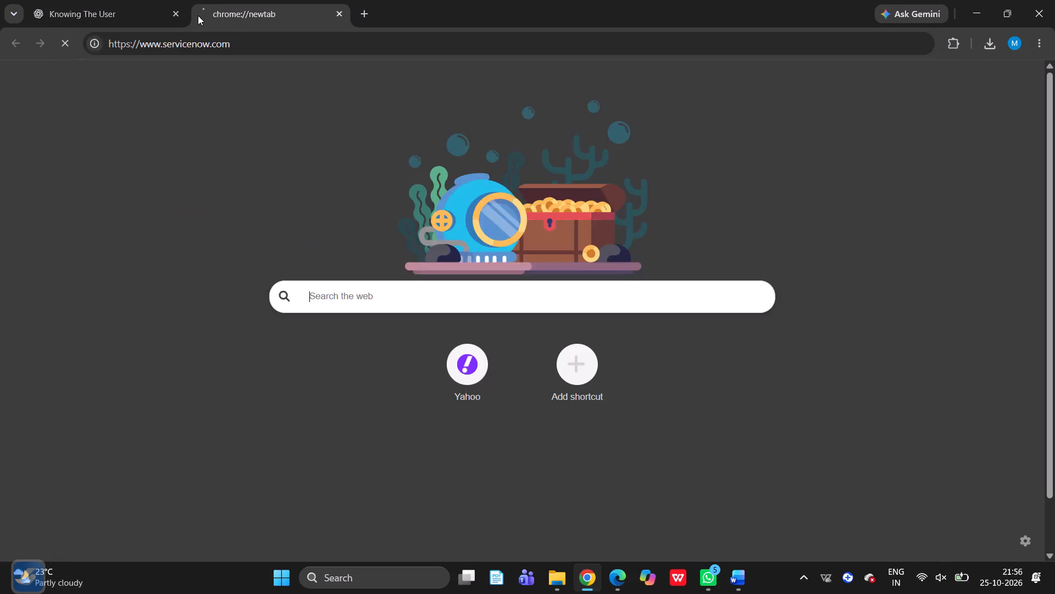
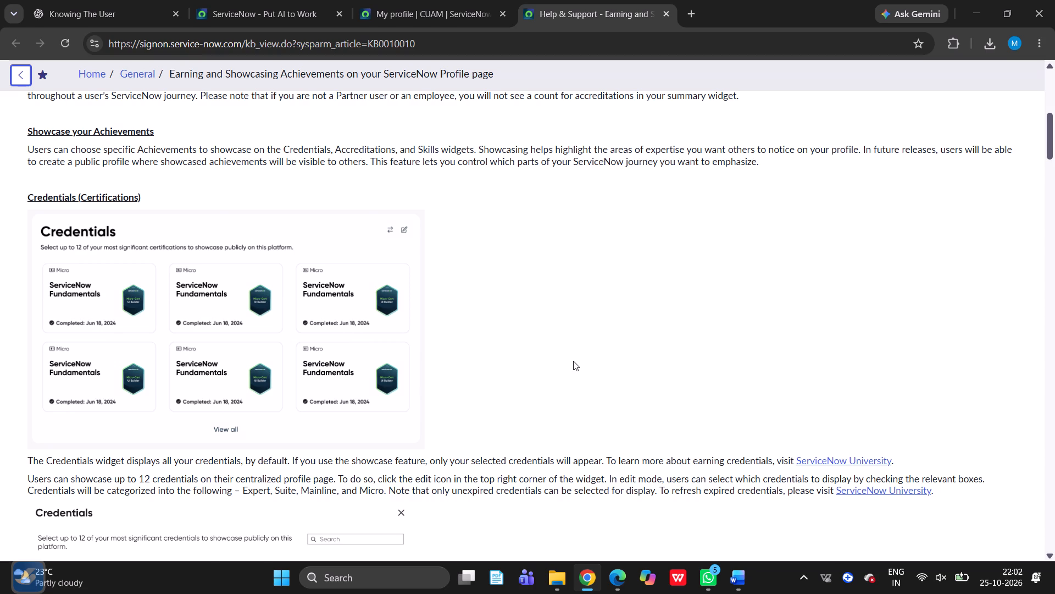
Read through the help article on earning and showcasing achievements, covering its sections on credentials and accreditations.
{"action": "scroll", "coordinate": [573, 361], "scroll_direction": "down", "scroll_amount": 7}
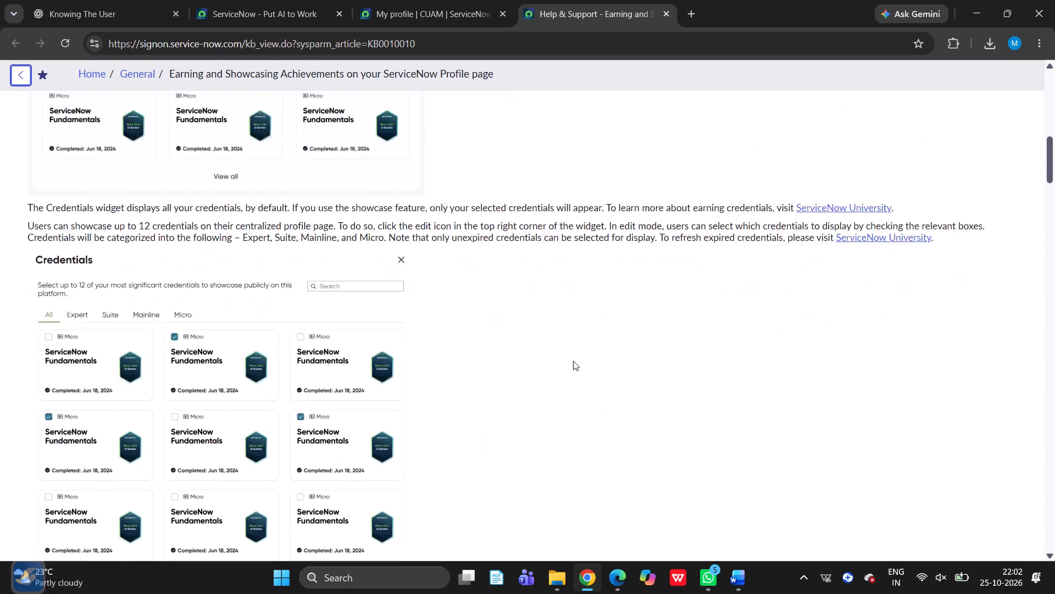
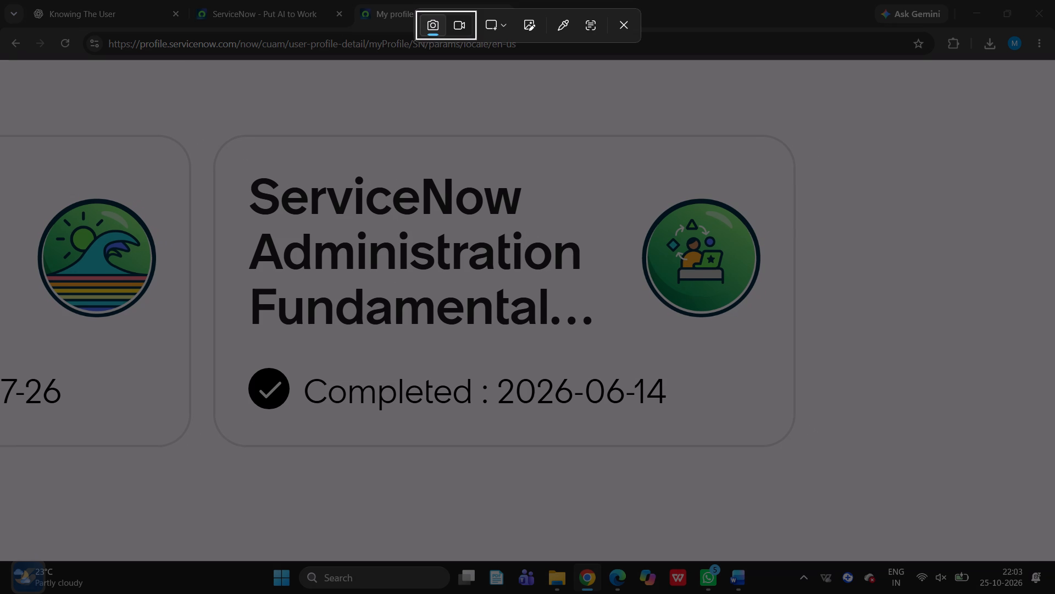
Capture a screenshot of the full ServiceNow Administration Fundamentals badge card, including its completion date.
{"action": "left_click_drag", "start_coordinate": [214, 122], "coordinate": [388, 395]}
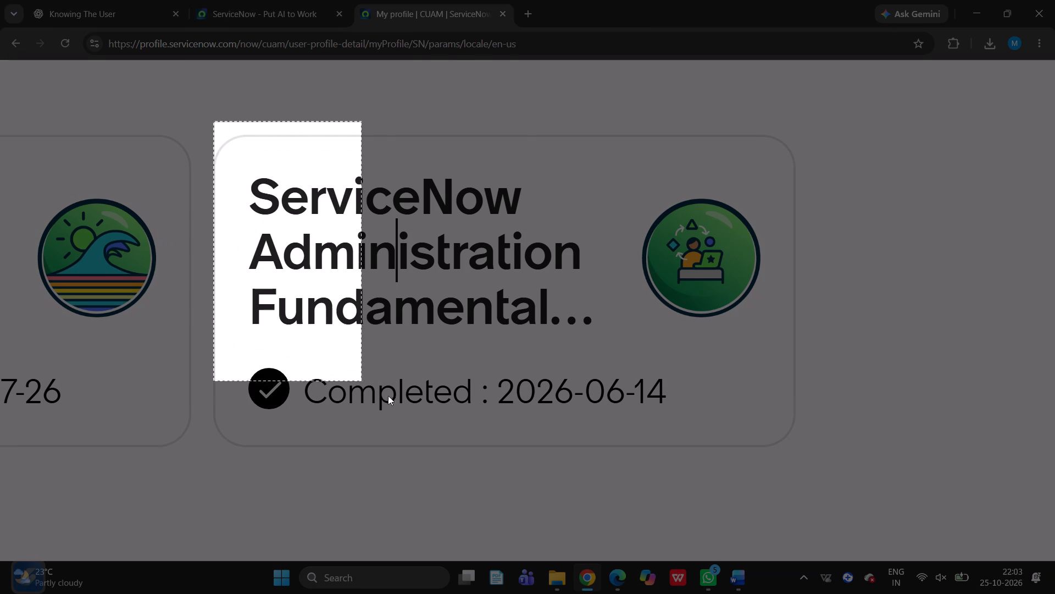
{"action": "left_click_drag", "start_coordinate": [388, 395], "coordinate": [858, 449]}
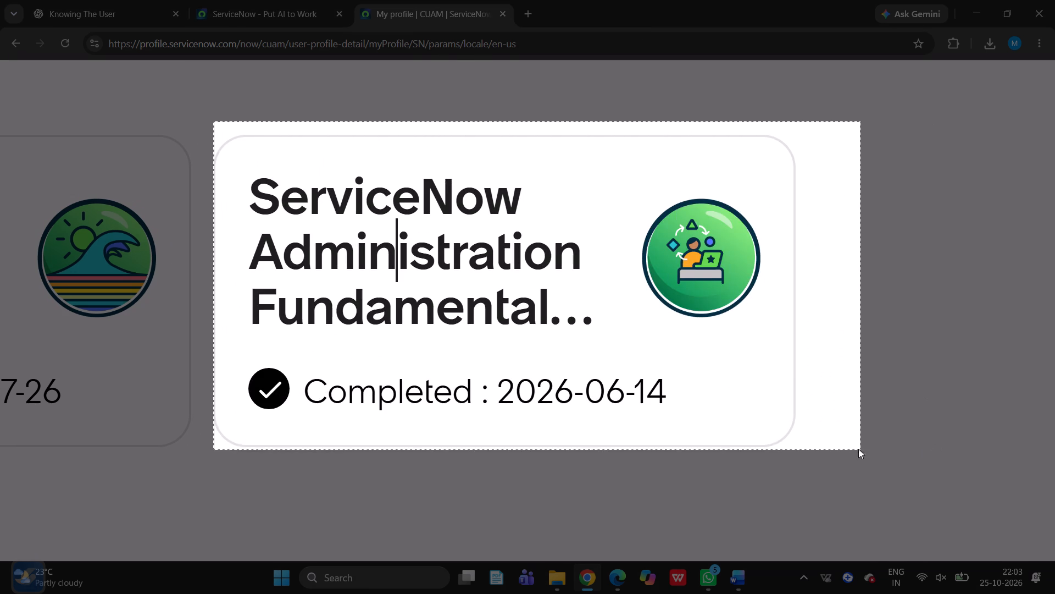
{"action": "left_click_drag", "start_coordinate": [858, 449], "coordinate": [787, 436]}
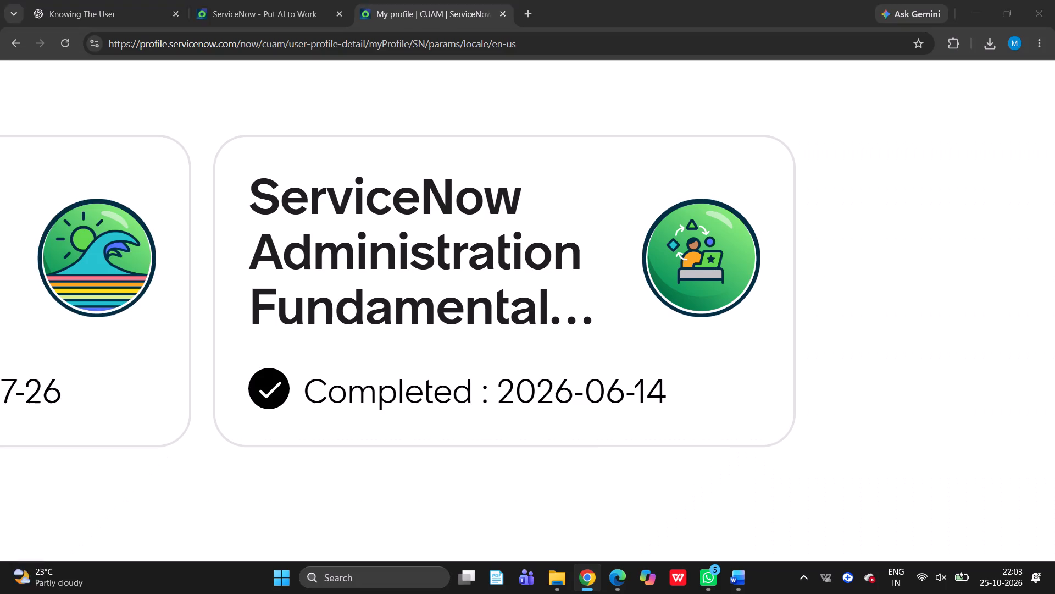
Capture a new screenshot of the ServiceNow Administration Fundamentals badge card, cropped just inside its top and bottom borders.
{"action": "scroll", "coordinate": [787, 436], "scroll_direction": "right", "scroll_amount": 6}
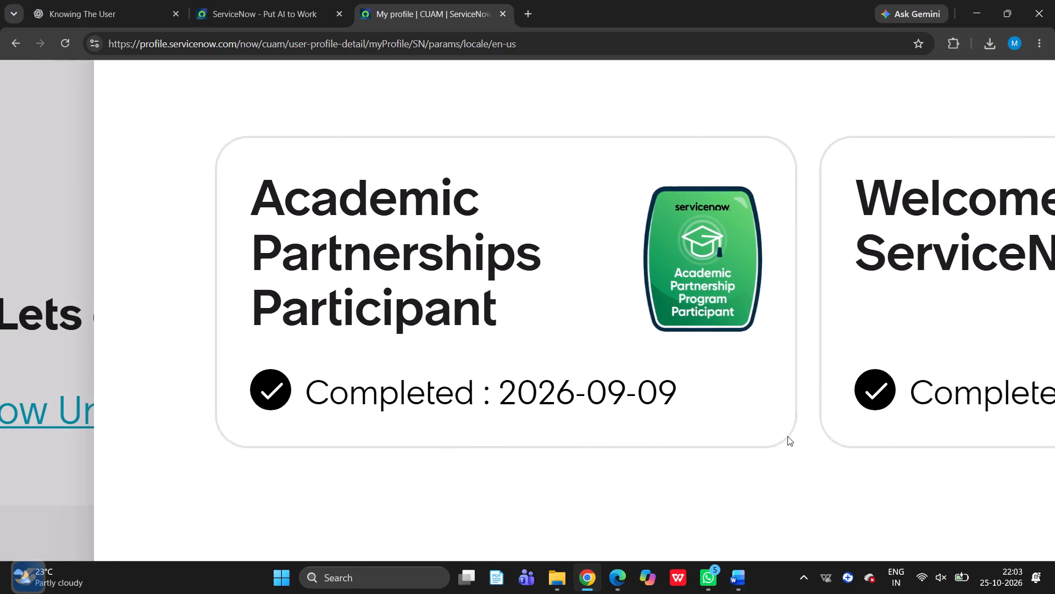
{"action": "scroll", "coordinate": [547, 365], "scroll_direction": "left", "scroll_amount": 2}
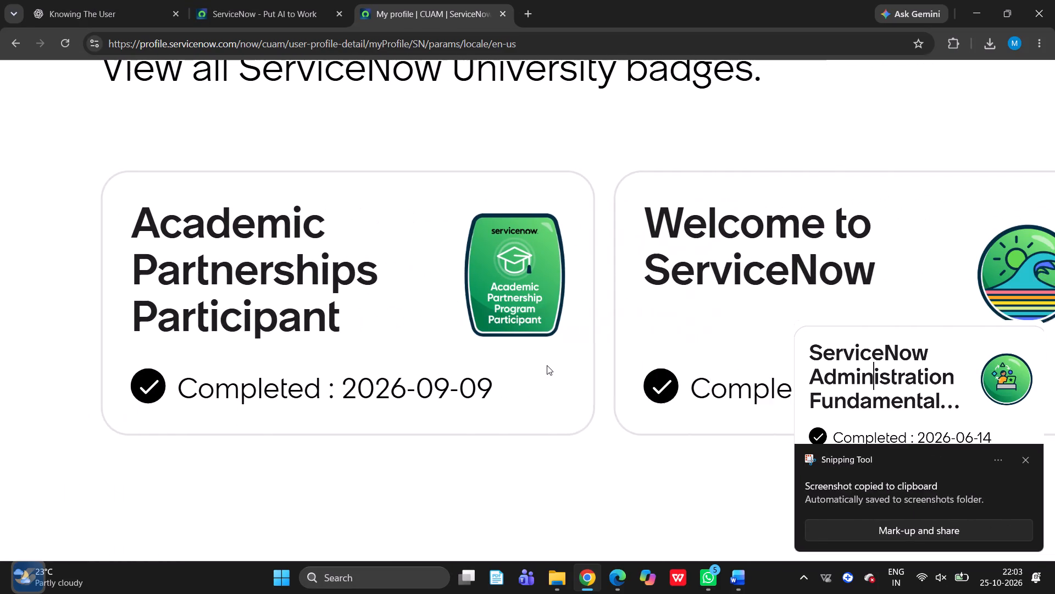
{"action": "scroll", "coordinate": [547, 365], "scroll_direction": "left", "scroll_amount": 4}
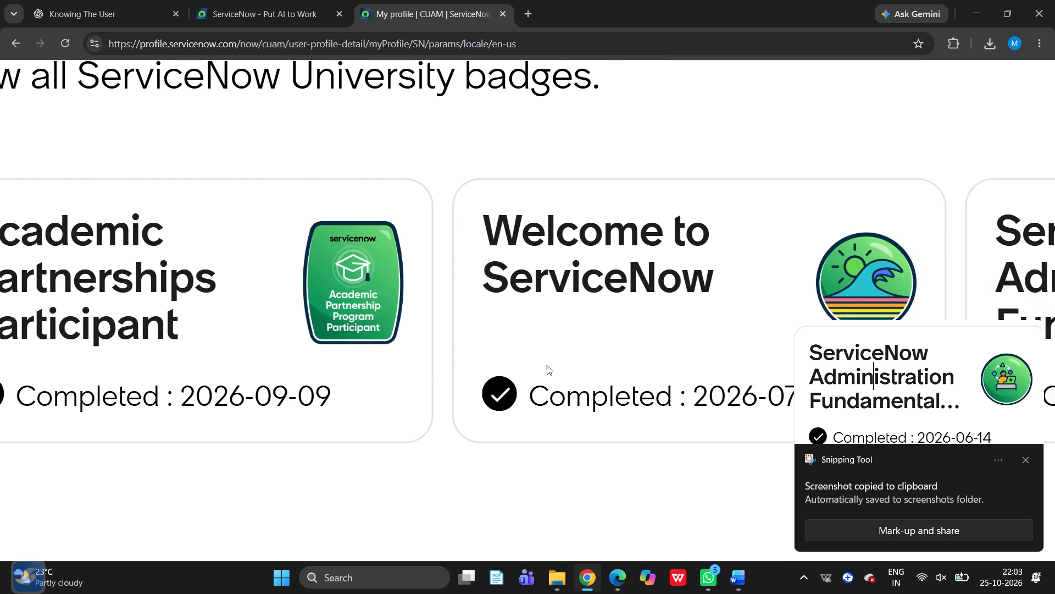
{"action": "scroll", "coordinate": [547, 365], "scroll_direction": "left", "scroll_amount": 3}
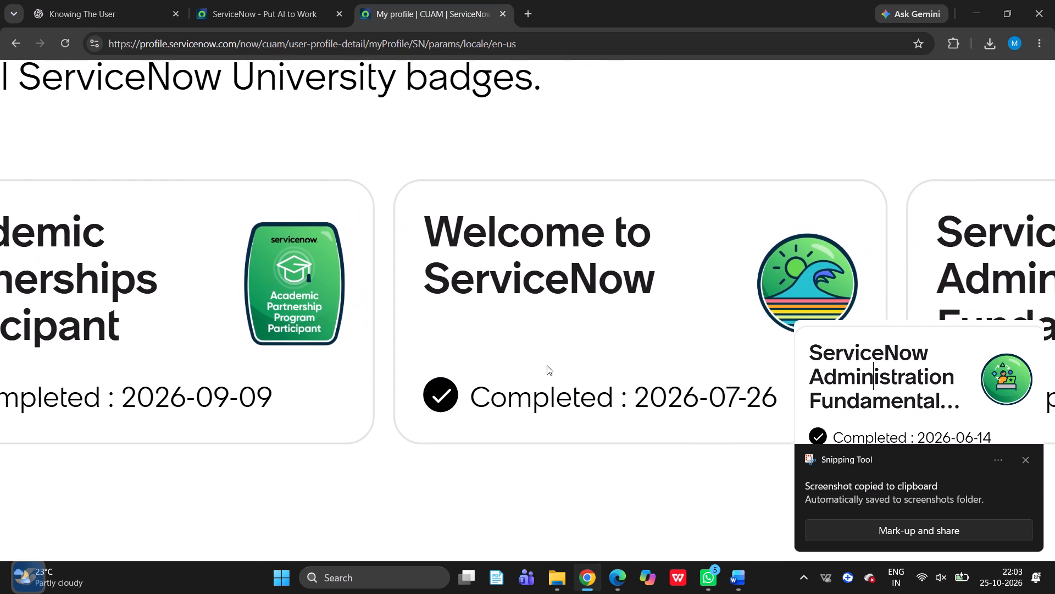
{"action": "scroll", "coordinate": [547, 365], "scroll_direction": "left", "scroll_amount": 3}
{"action": "scroll", "coordinate": [547, 365], "scroll_direction": "right", "scroll_amount": 1}
{"action": "scroll", "coordinate": [547, 365], "scroll_direction": "left", "scroll_amount": 2}
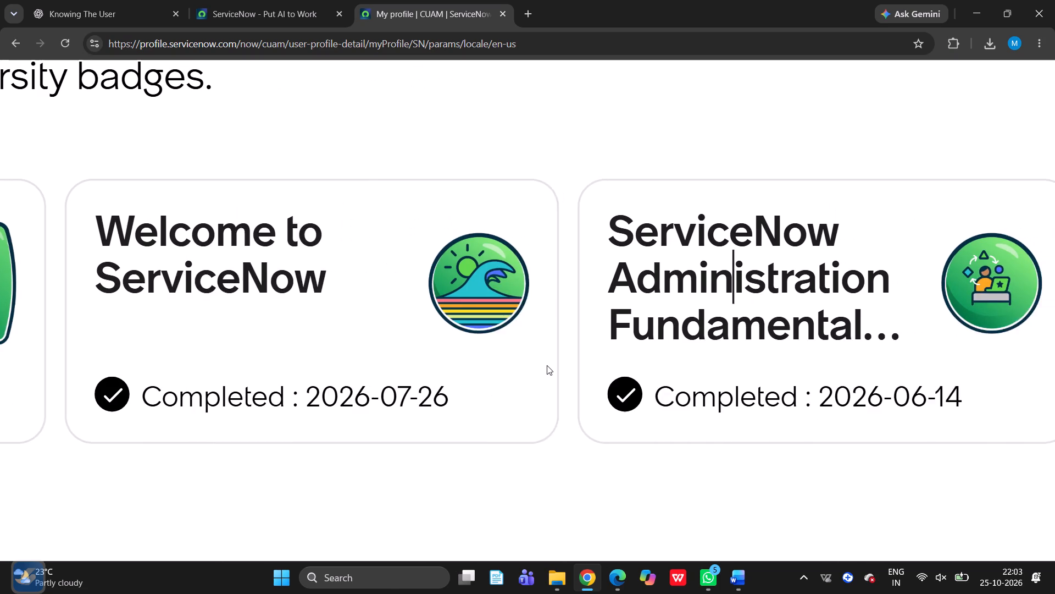
{"action": "scroll", "coordinate": [547, 365], "scroll_direction": "left", "scroll_amount": 3}
{"action": "scroll", "coordinate": [547, 365], "scroll_direction": "right", "scroll_amount": 1}
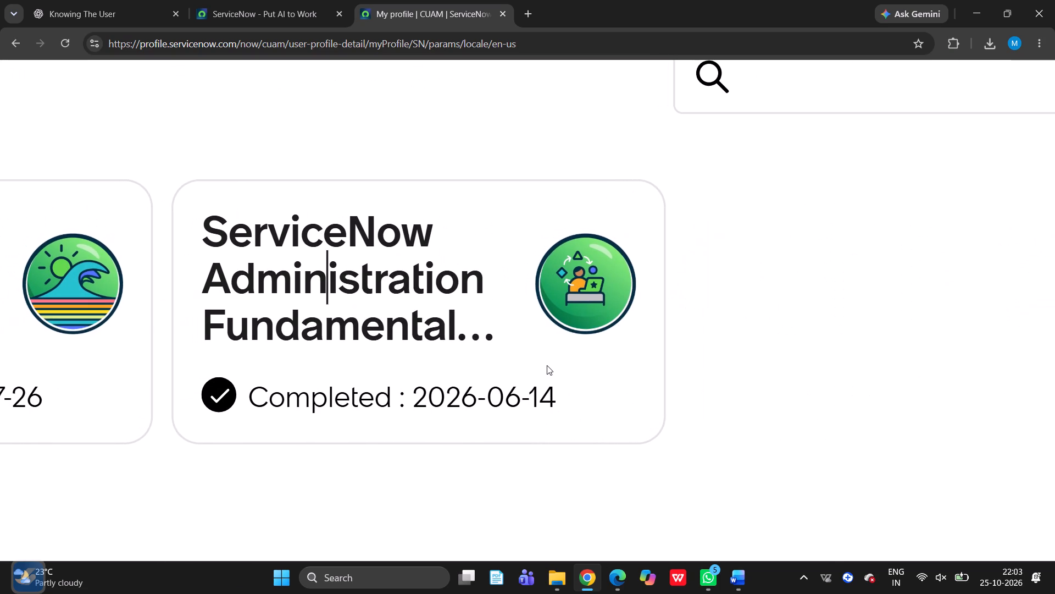
{"action": "key", "text": "shift+super+s"}
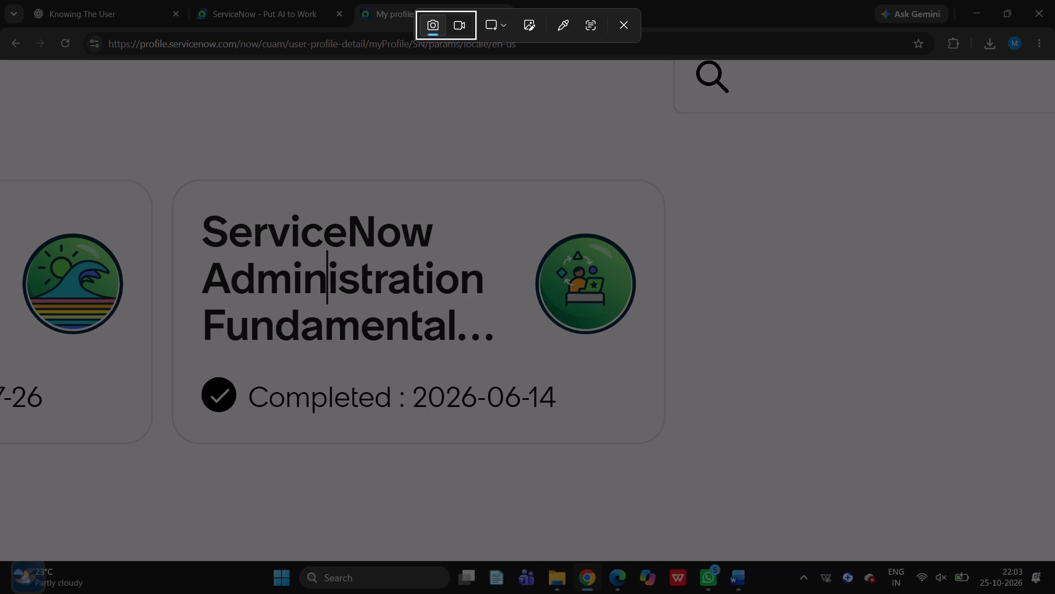
{"action": "left_click_drag", "start_coordinate": [180, 189], "coordinate": [258, 241]}
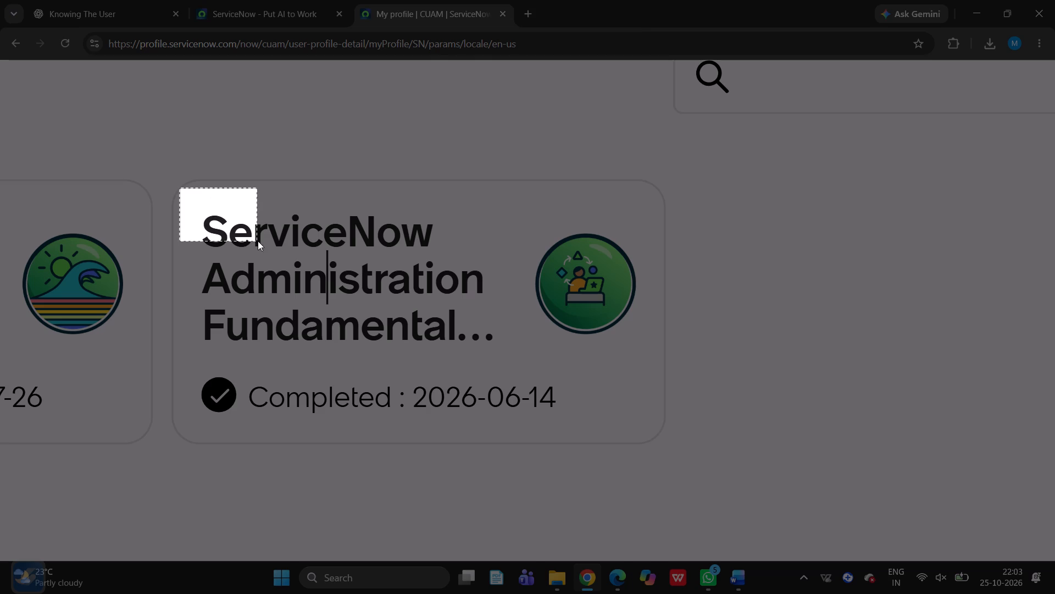
{"action": "left_click_drag", "start_coordinate": [258, 241], "coordinate": [687, 438]}
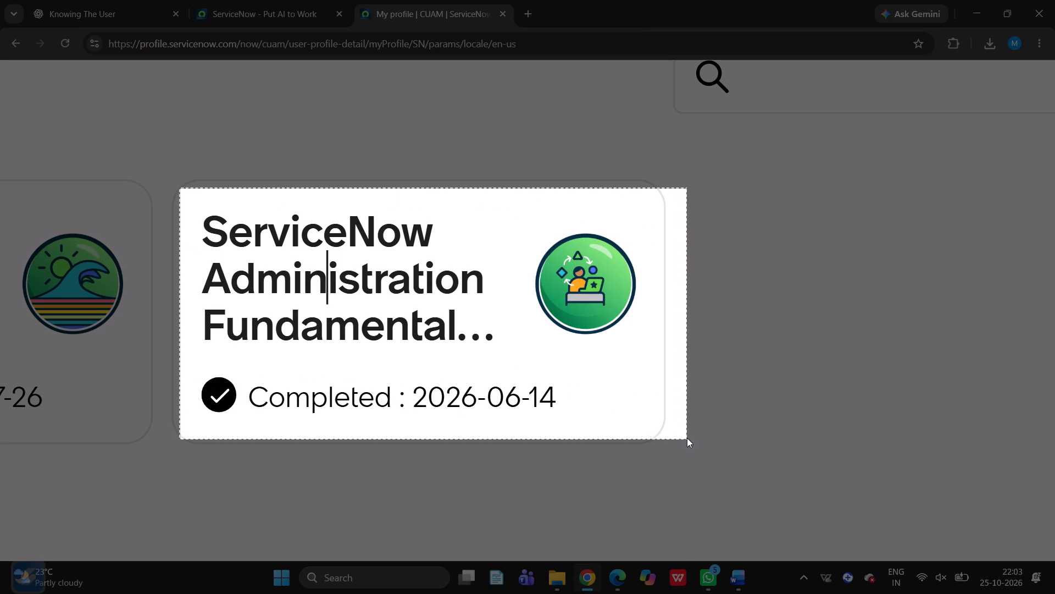
{"action": "left_click_drag", "start_coordinate": [687, 438], "coordinate": [655, 434]}
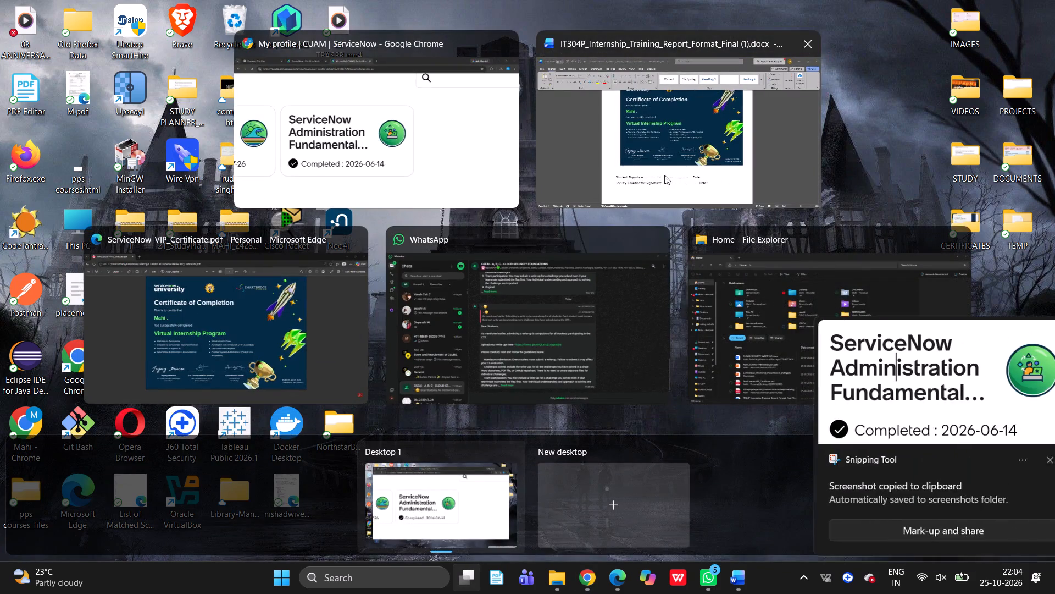
Switch to the Word internship report and paste the badge screenshot on a new line below the Certificate of Completion image.
{"action": "left_click", "coordinate": [669, 174]}
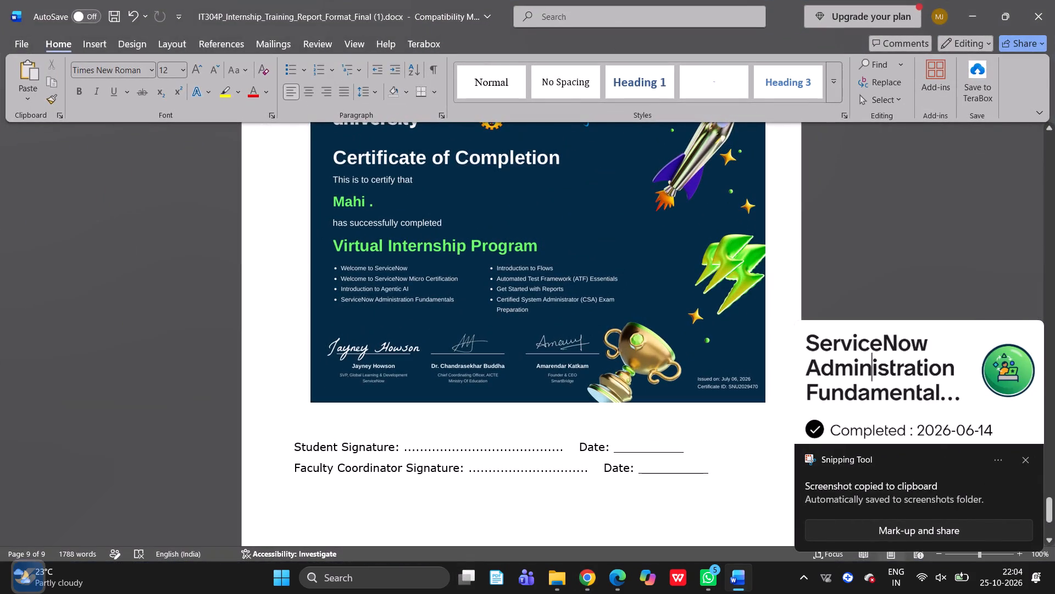
{"action": "left_click", "coordinate": [785, 406]}
{"action": "left_click", "coordinate": [770, 399]}
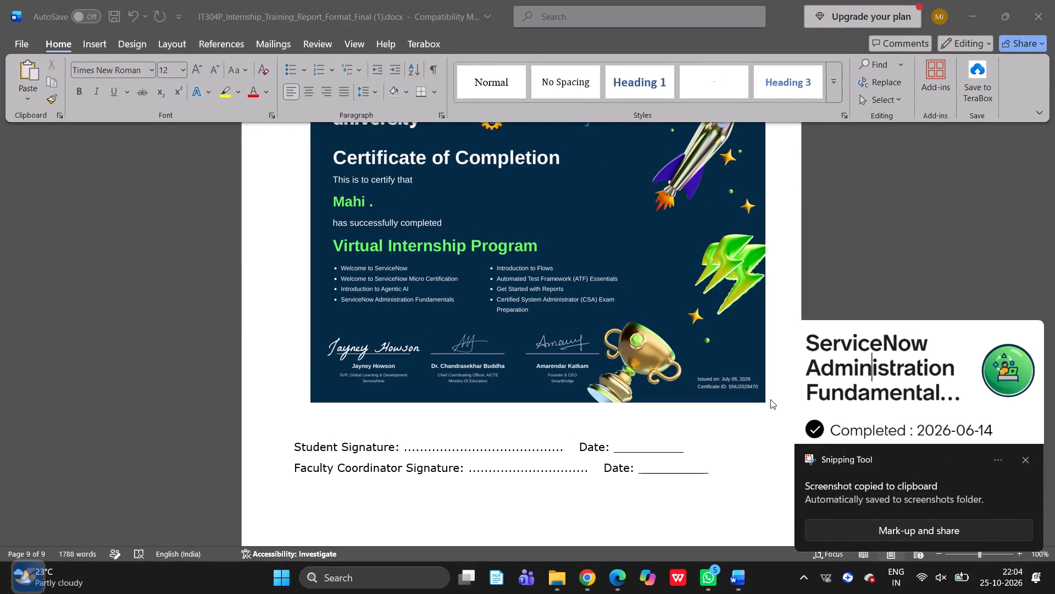
{"action": "key", "text": "Return"}
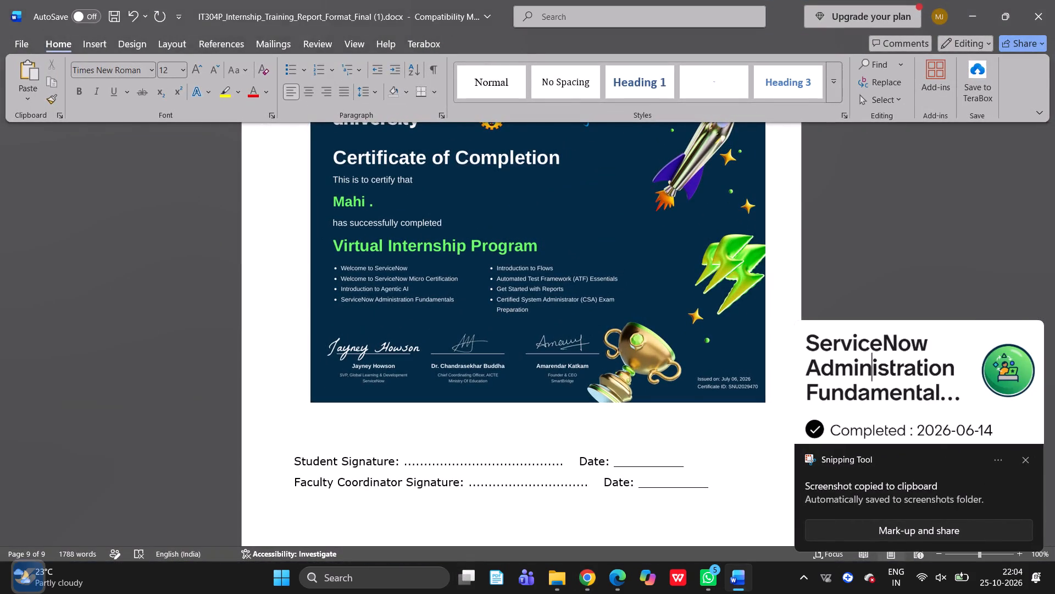
{"action": "key", "text": "ctrl+v"}
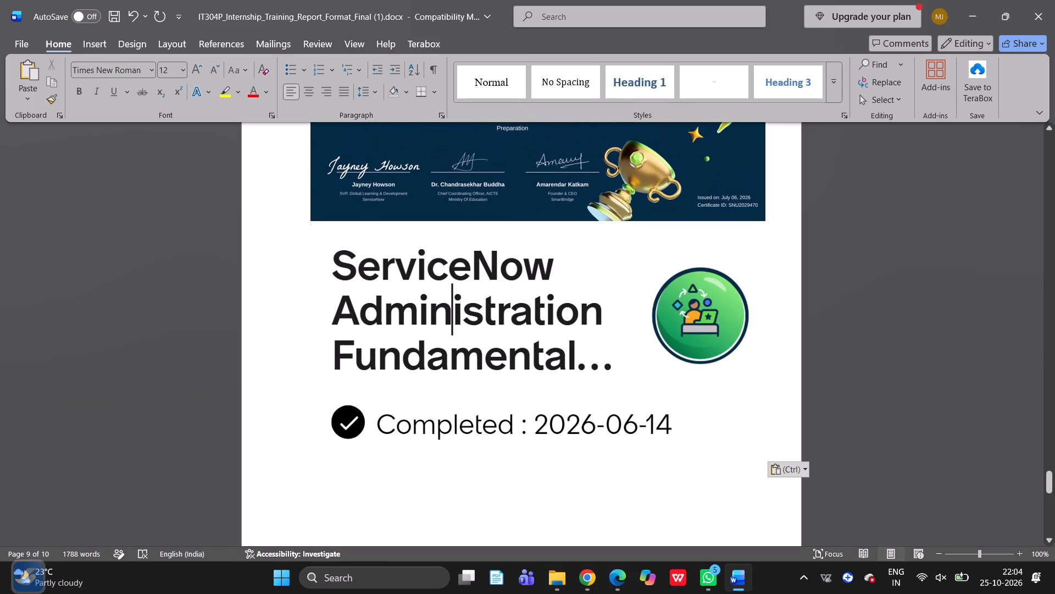
Return to the ServiceNow profile in Chrome, leave the full badge list and look over the profile page.
{"action": "left_click", "coordinate": [727, 134]}
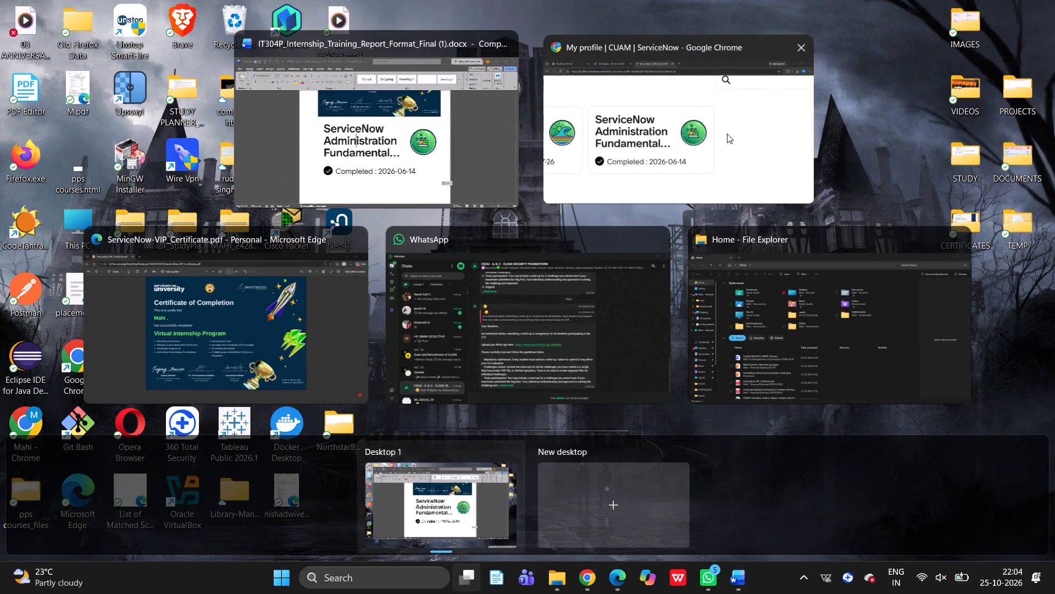
{"action": "right_click", "coordinate": [413, 343]}
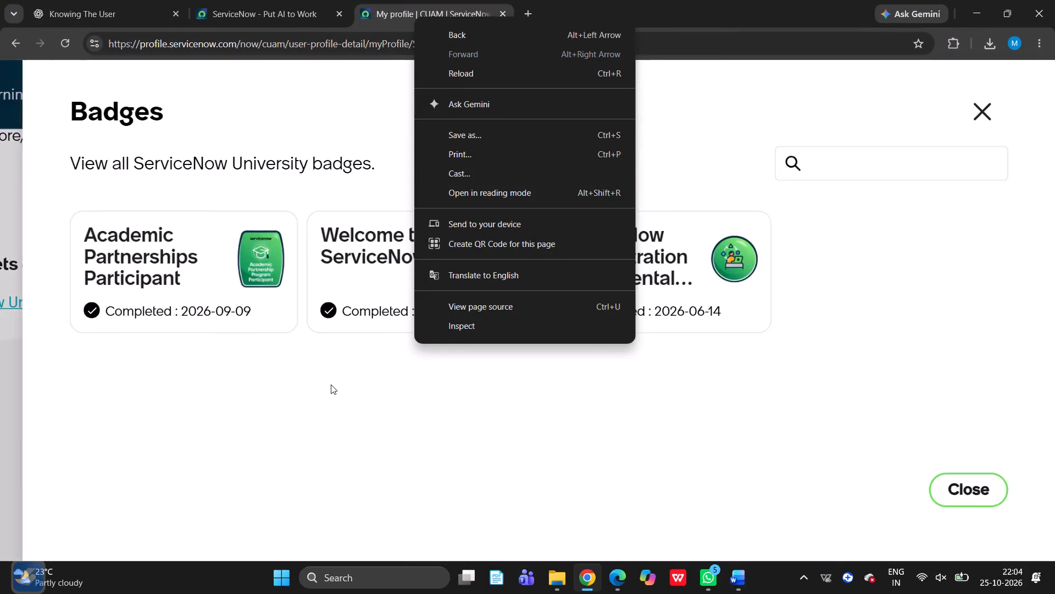
{"action": "left_click", "coordinate": [299, 384]}
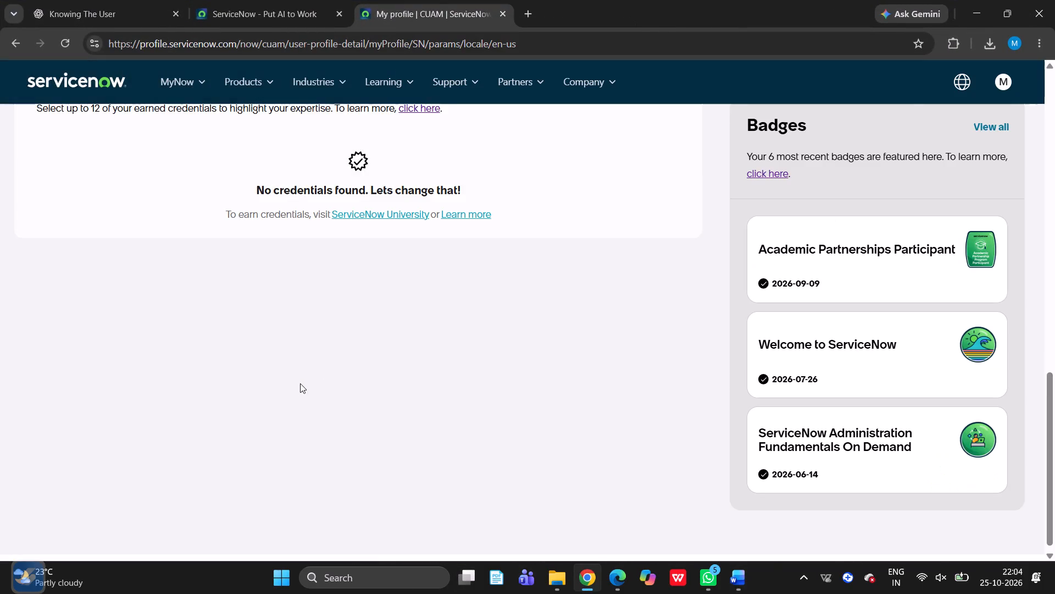
{"action": "right_click", "coordinate": [804, 439]}
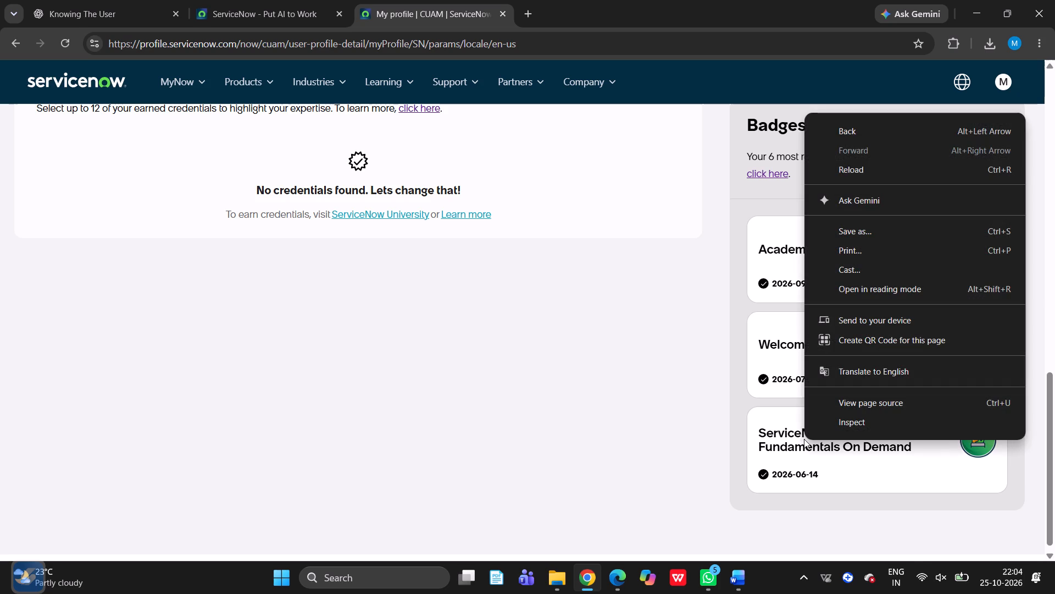
{"action": "scroll", "coordinate": [532, 358], "scroll_direction": "up", "scroll_amount": 4}
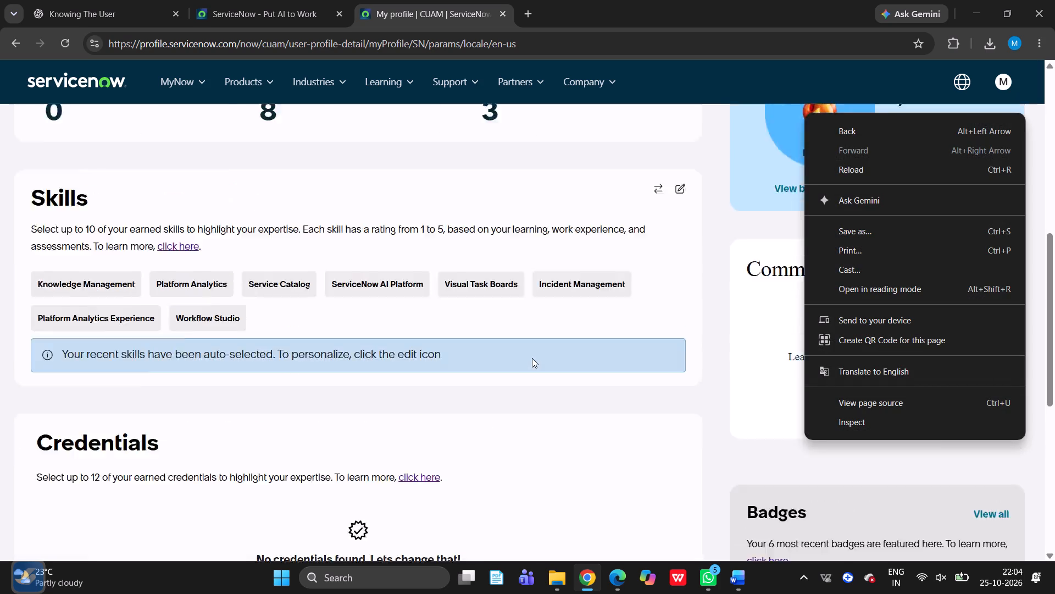
{"action": "scroll", "coordinate": [532, 358], "scroll_direction": "up", "scroll_amount": 4}
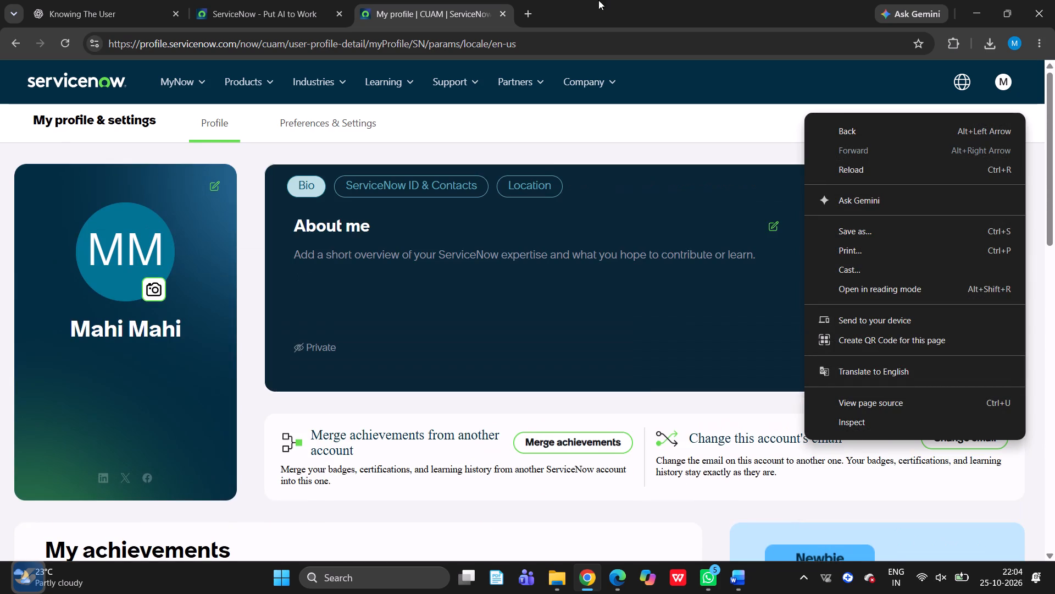
Open a new browser tab and start a search for "skill".
{"action": "left_click", "coordinate": [525, 14]}
{"action": "type", "text": "skill"}
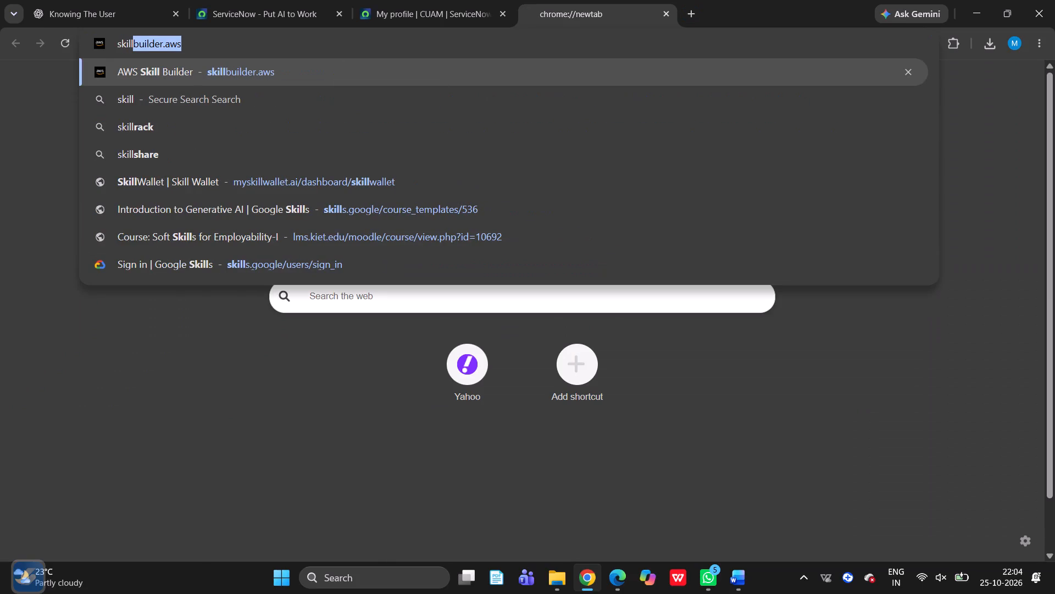
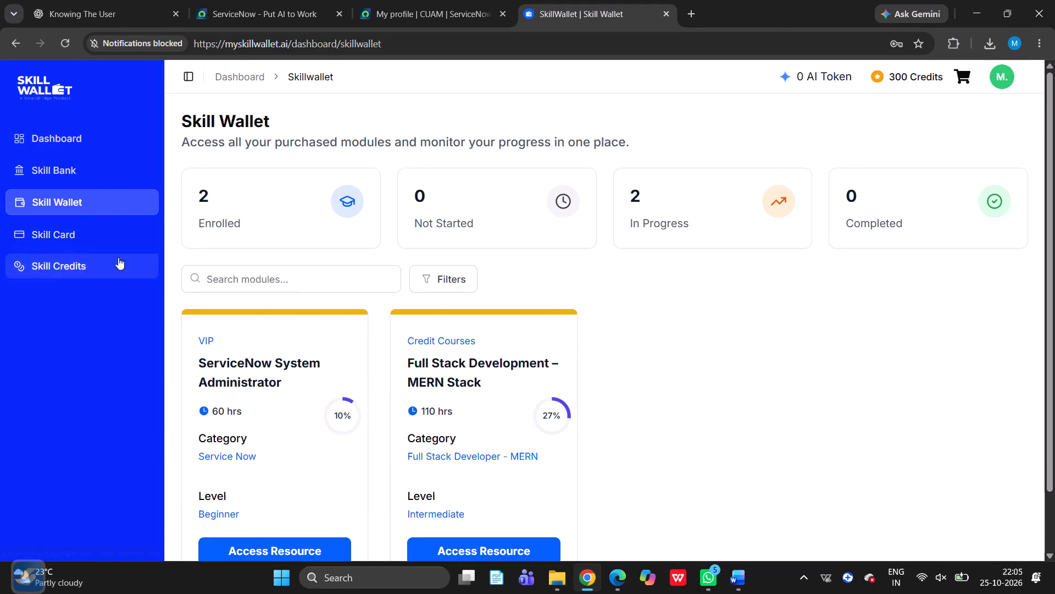
Check the Skill Wallet site's Skill Credits page, including its transaction history and credit purchase form, and the Skill Card page.
{"action": "left_click", "coordinate": [75, 263]}
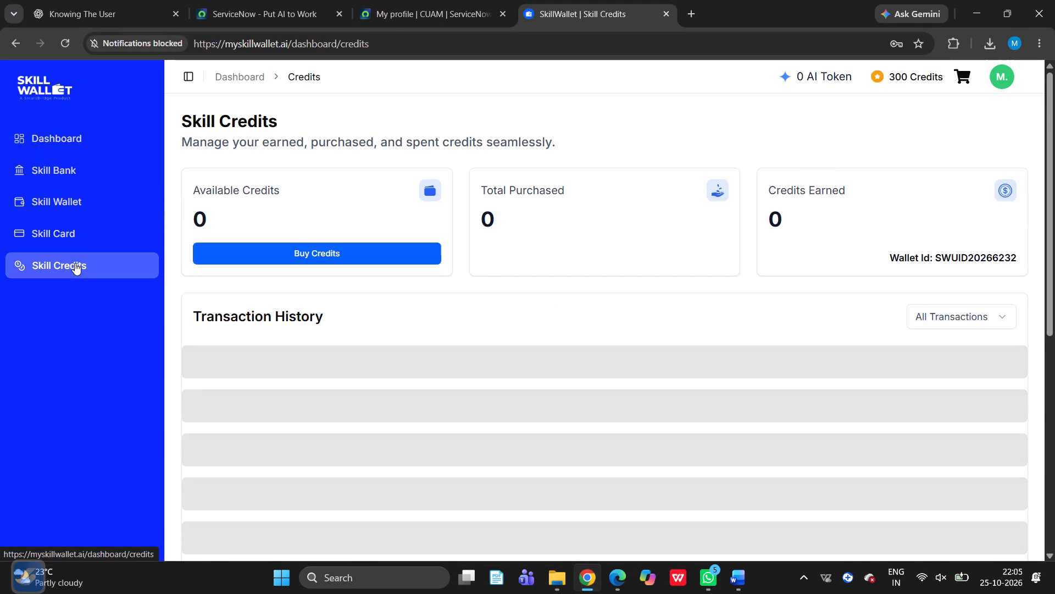
{"action": "scroll", "coordinate": [345, 316], "scroll_direction": "down", "scroll_amount": 5}
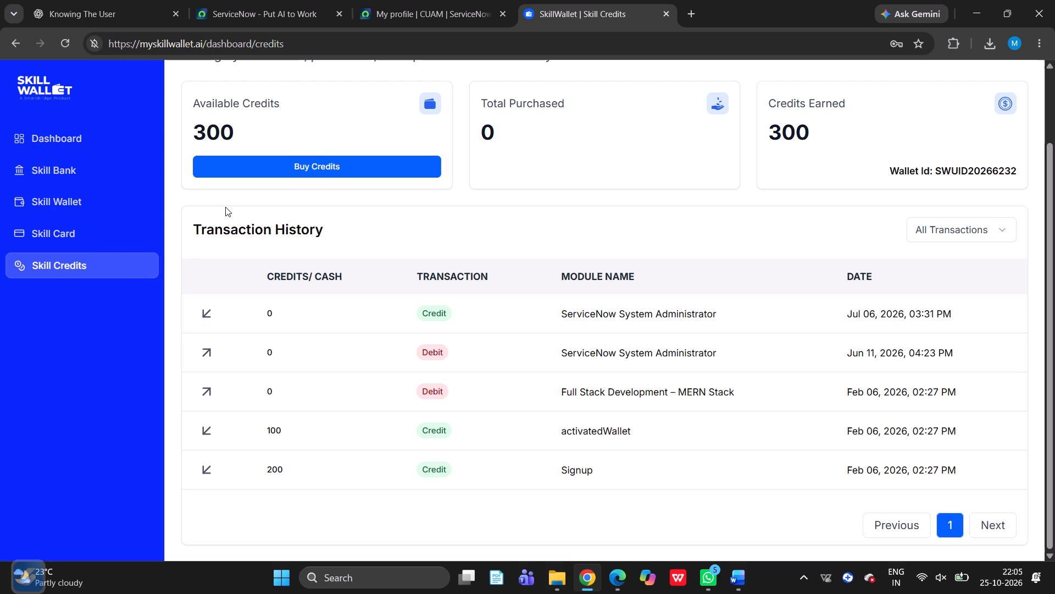
{"action": "left_click", "coordinate": [325, 163]}
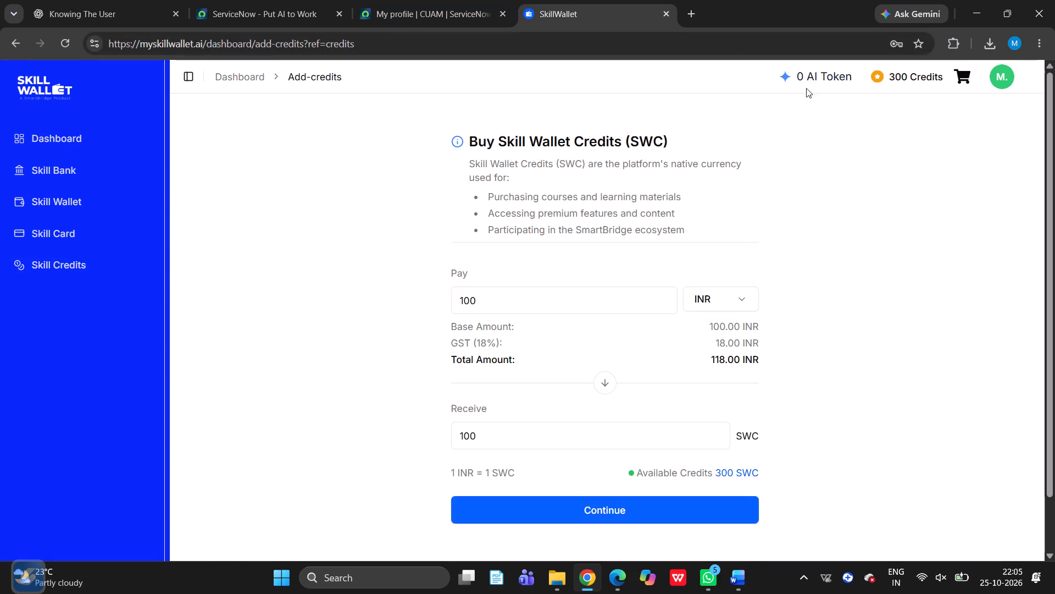
{"action": "left_click", "coordinate": [0, 48]}
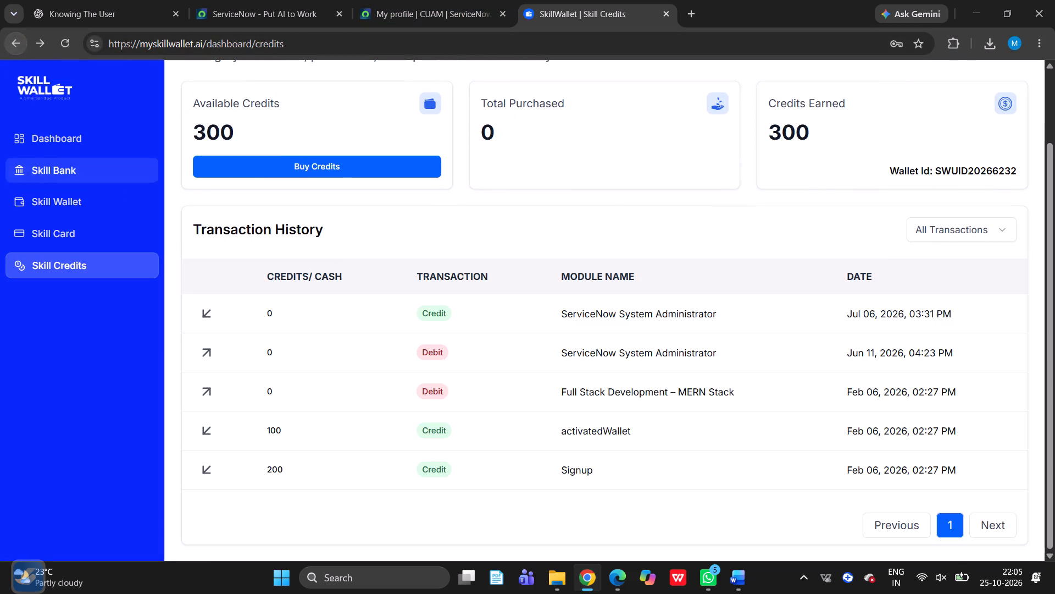
{"action": "scroll", "coordinate": [430, 245], "scroll_direction": "up", "scroll_amount": 5}
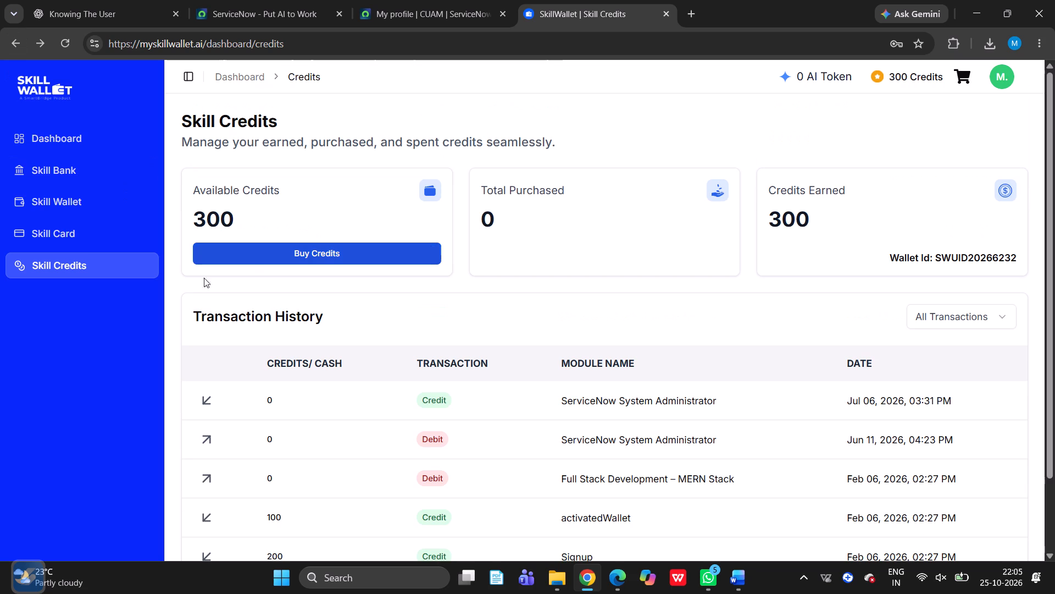
{"action": "left_click", "coordinate": [70, 235]}
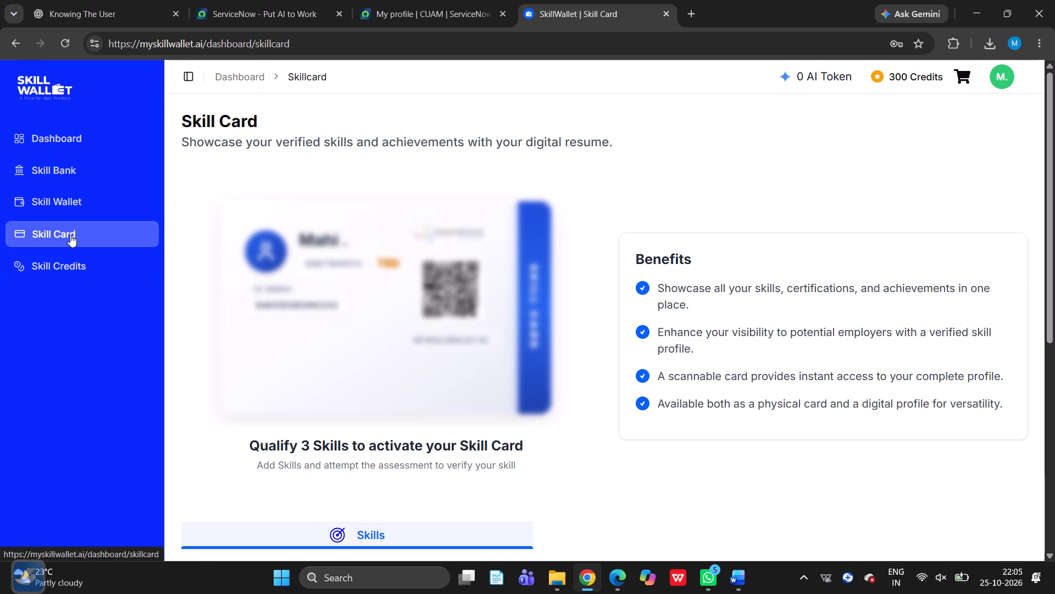
{"action": "scroll", "coordinate": [443, 436], "scroll_direction": "down", "scroll_amount": 4}
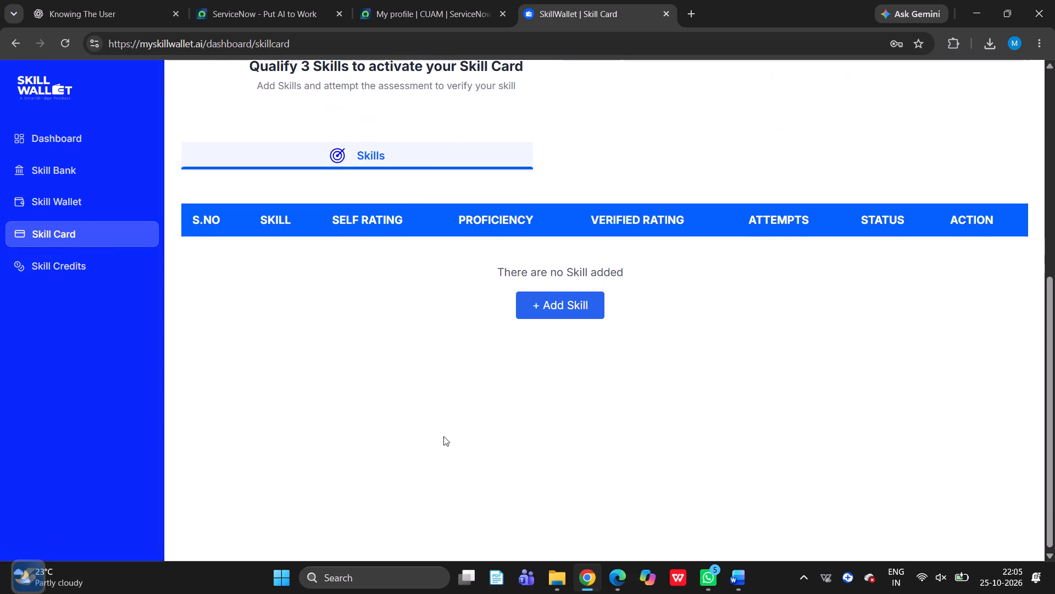
Open the ServiceNow System Administrator program from Skill Wallet and review its Certificate, Courses and Instructions sections.
{"action": "left_click", "coordinate": [54, 195]}
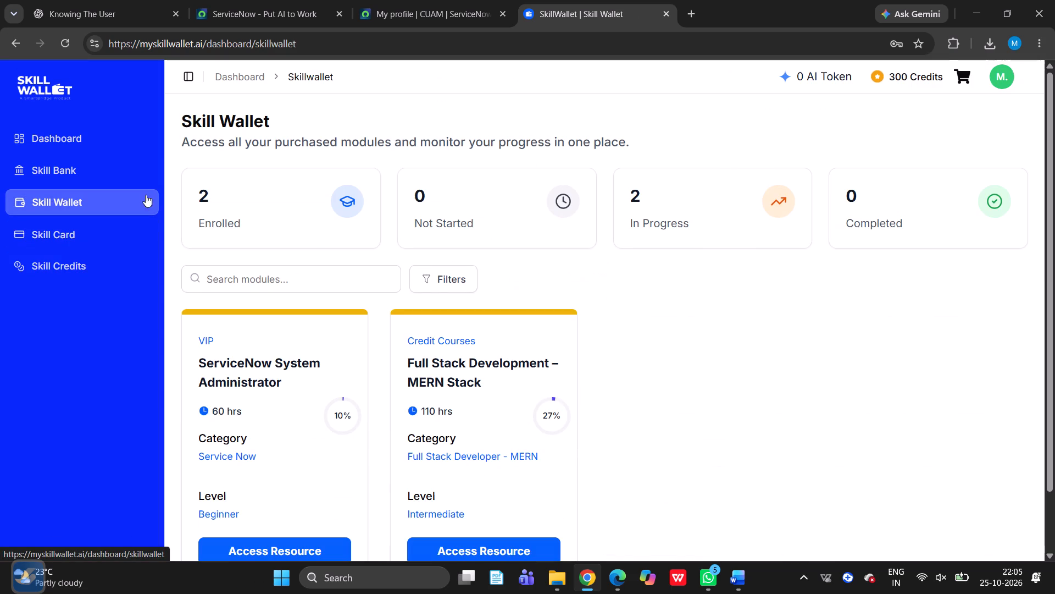
{"action": "scroll", "coordinate": [484, 342], "scroll_direction": "down", "scroll_amount": 1}
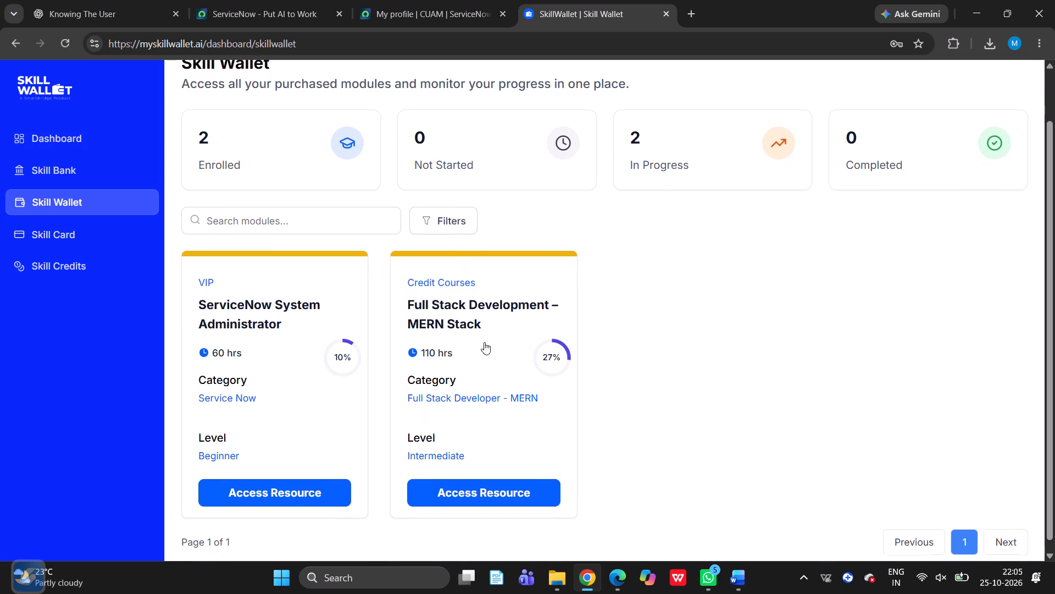
{"action": "scroll", "coordinate": [484, 342], "scroll_direction": "down", "scroll_amount": 1}
{"action": "scroll", "coordinate": [259, 358], "scroll_direction": "down", "scroll_amount": 1}
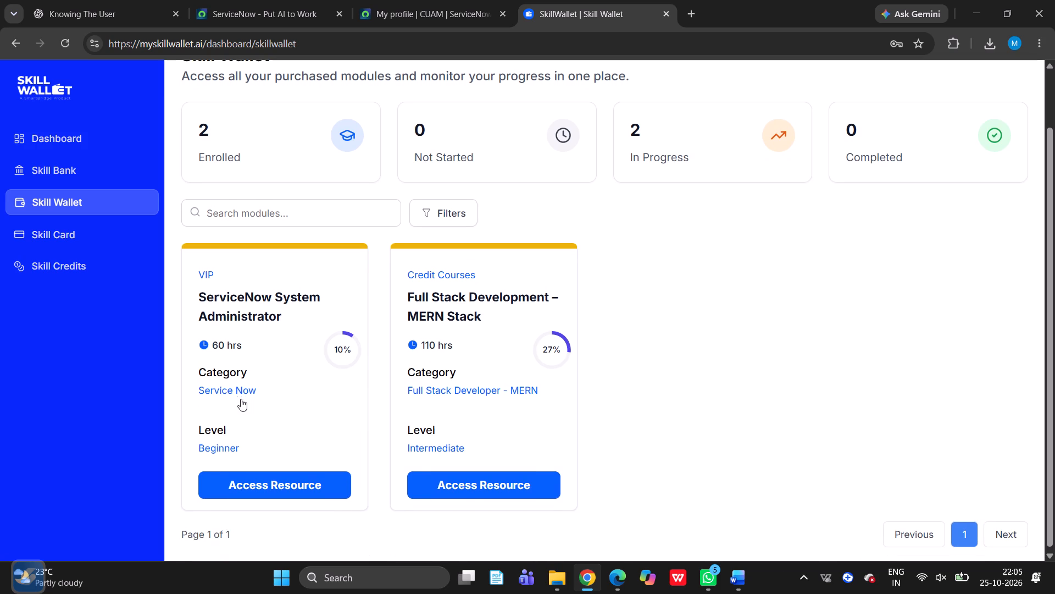
{"action": "left_click", "coordinate": [261, 322]}
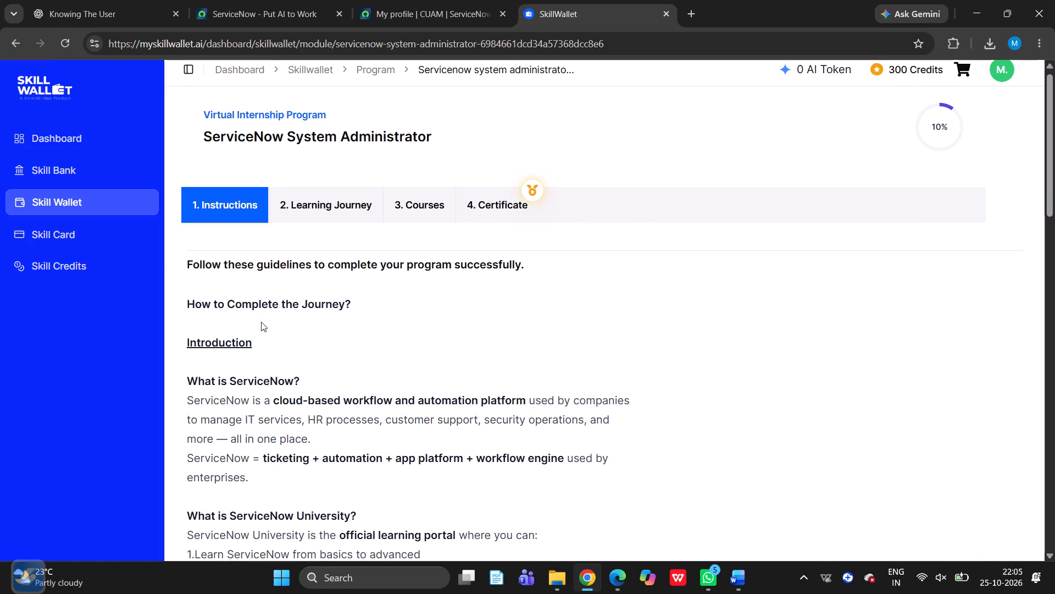
{"action": "left_click", "coordinate": [500, 213]}
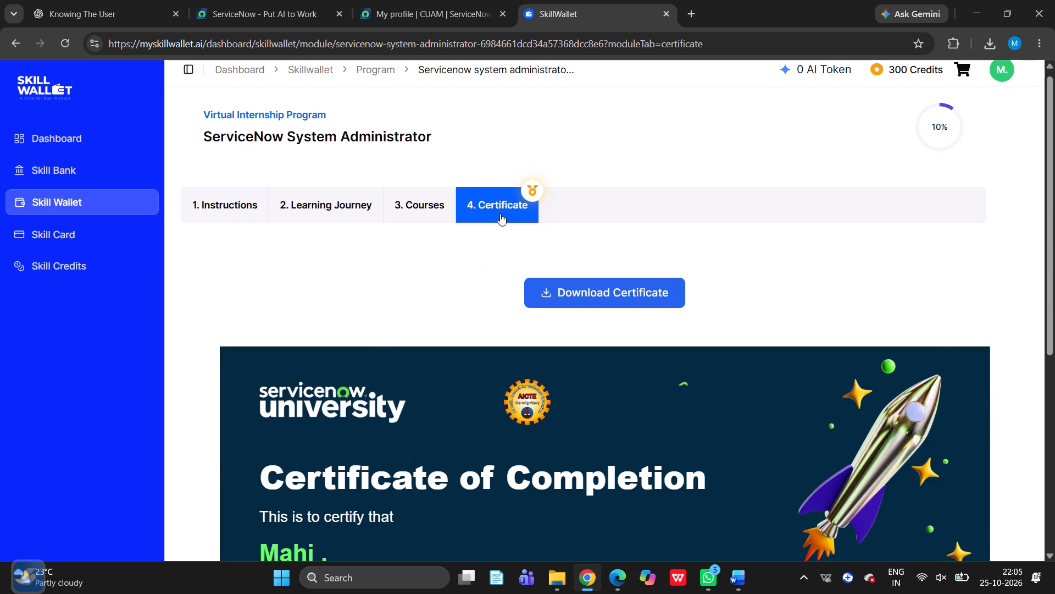
{"action": "scroll", "coordinate": [500, 213], "scroll_direction": "down", "scroll_amount": 7}
{"action": "scroll", "coordinate": [500, 213], "scroll_direction": "up", "scroll_amount": 5}
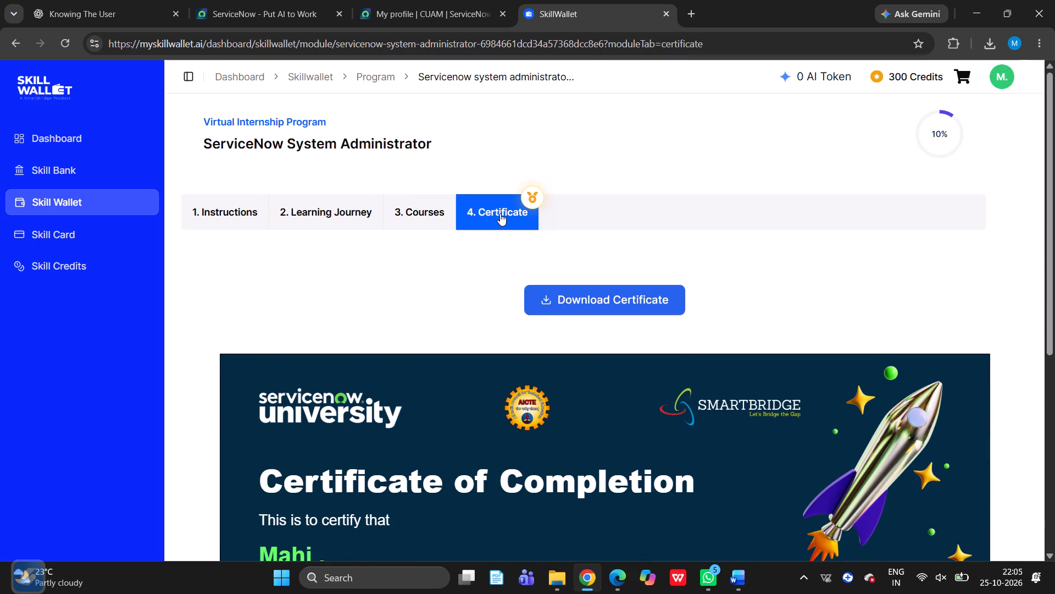
{"action": "scroll", "coordinate": [500, 213], "scroll_direction": "up", "scroll_amount": 1}
{"action": "left_click", "coordinate": [437, 212]}
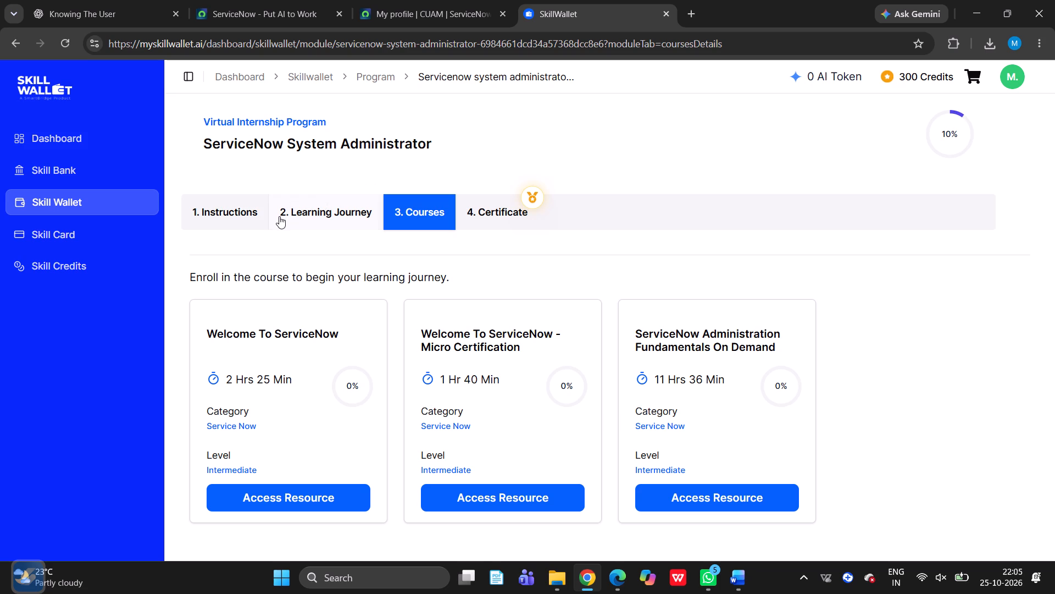
{"action": "left_click", "coordinate": [706, 346]}
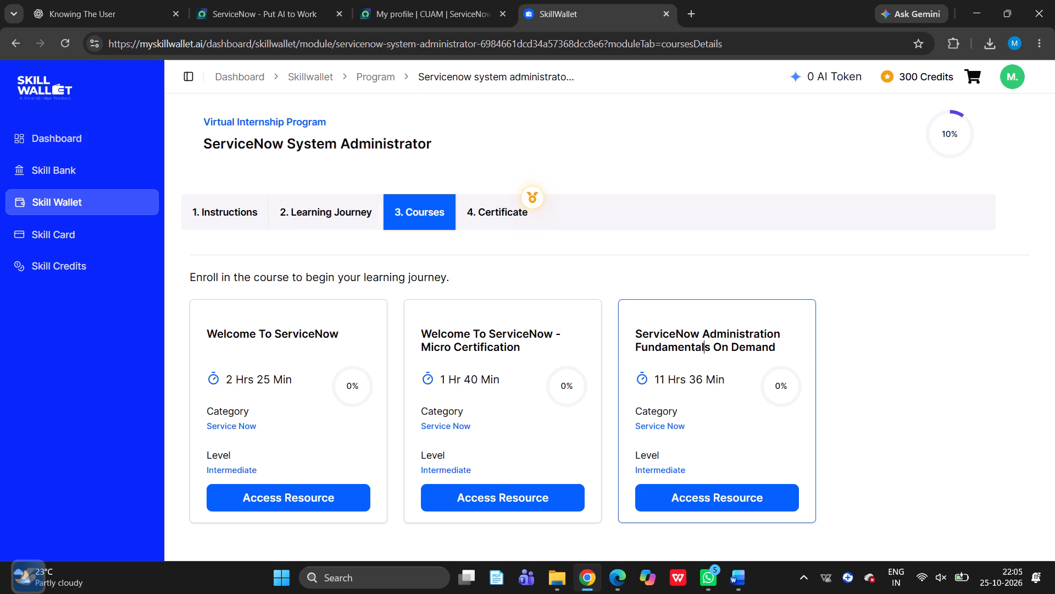
{"action": "left_click", "coordinate": [236, 213]}
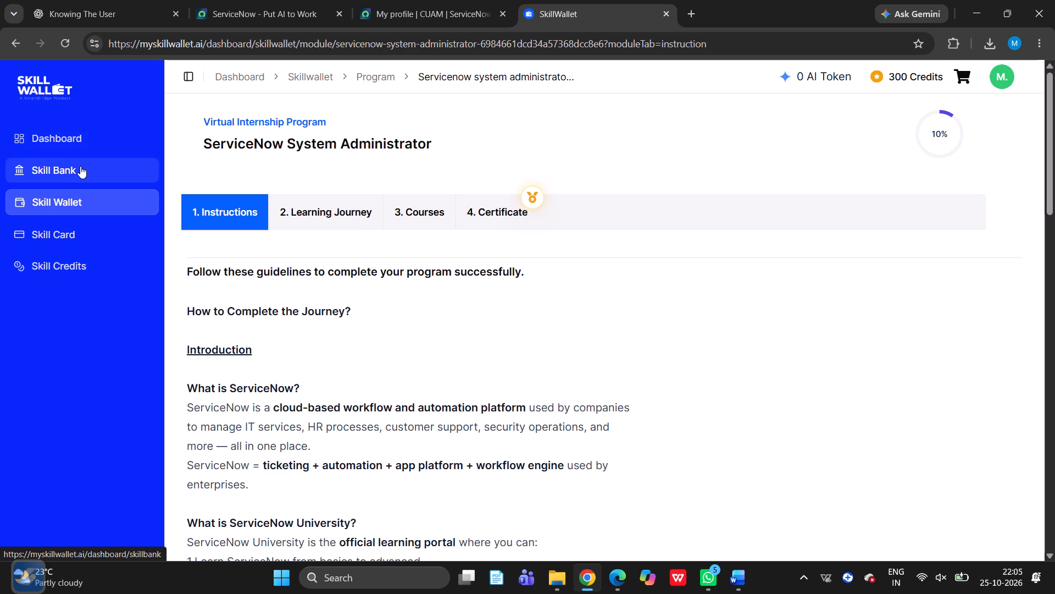
Look through the Skill Wallet dashboard and the Skill Bank catalogue, including the Skill Badges module.
{"action": "left_click", "coordinate": [41, 137]}
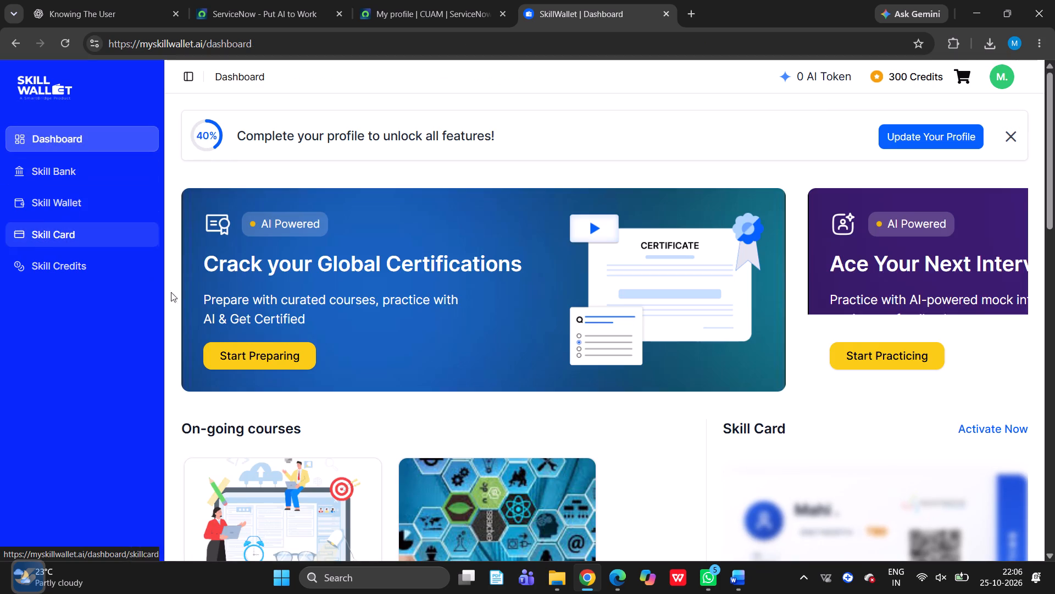
{"action": "scroll", "coordinate": [469, 338], "scroll_direction": "down", "scroll_amount": 4}
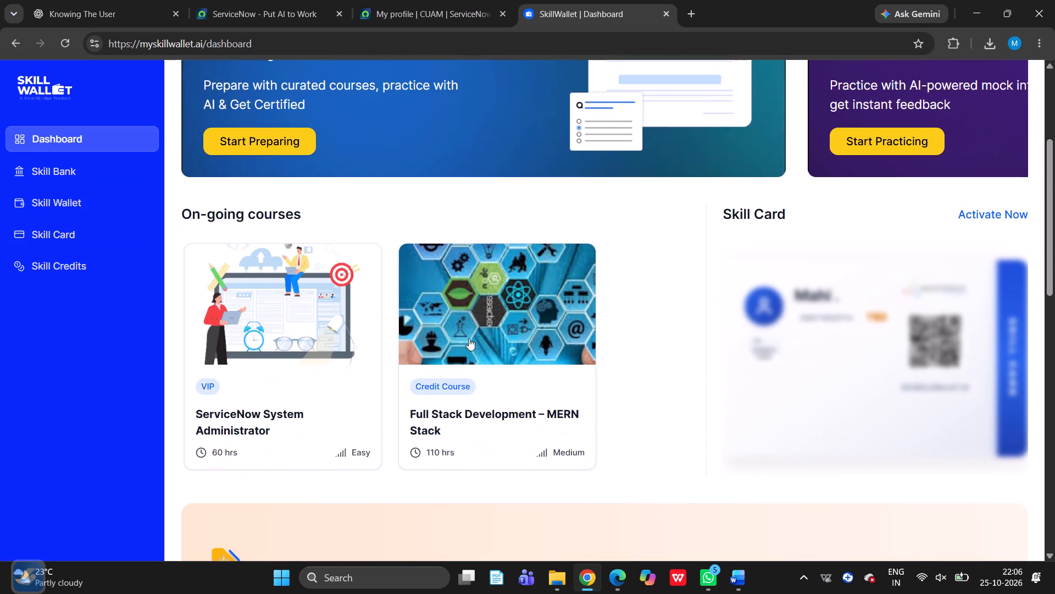
{"action": "scroll", "coordinate": [469, 338], "scroll_direction": "down", "scroll_amount": 3}
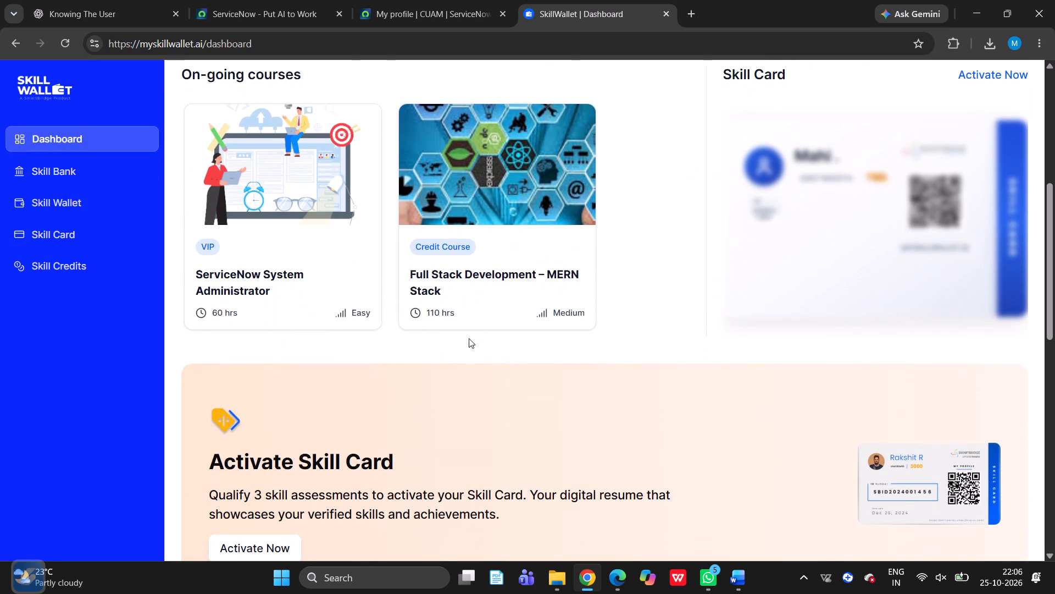
{"action": "scroll", "coordinate": [469, 338], "scroll_direction": "down", "scroll_amount": 7}
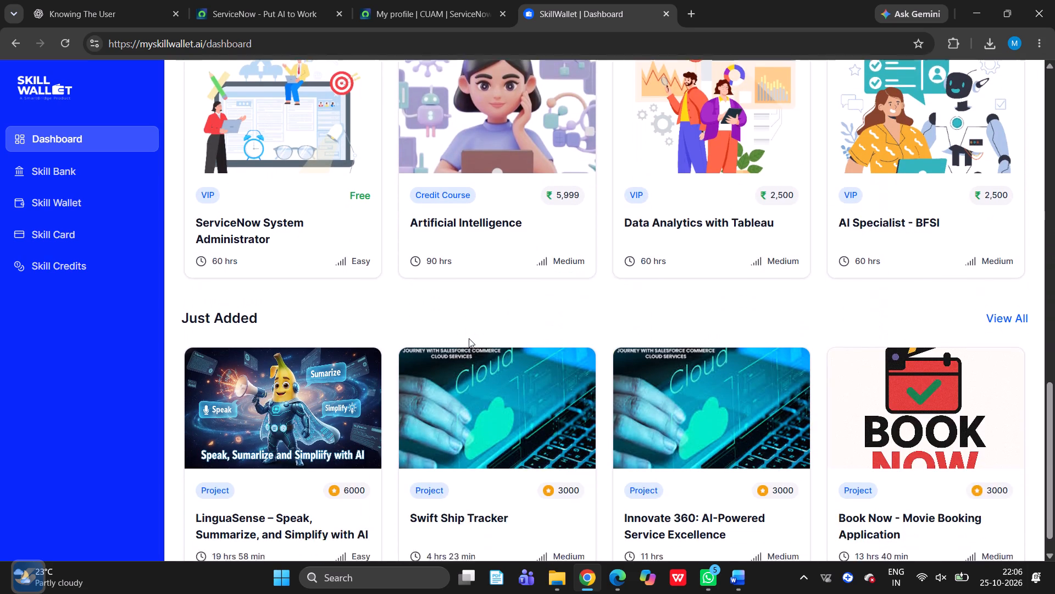
{"action": "scroll", "coordinate": [469, 338], "scroll_direction": "down", "scroll_amount": 4}
{"action": "left_click", "coordinate": [88, 167]}
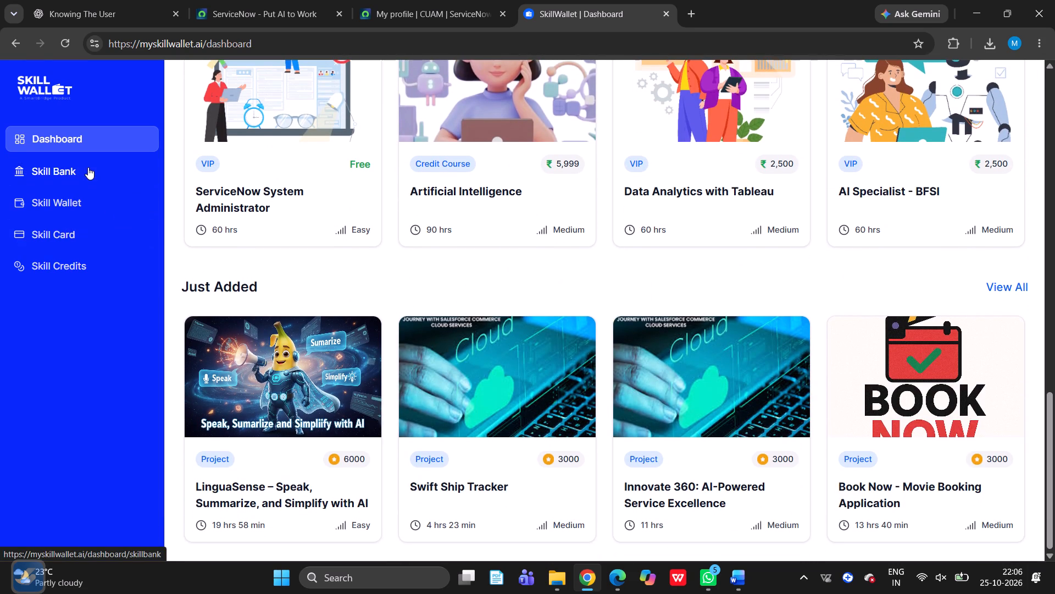
{"action": "scroll", "coordinate": [517, 338], "scroll_direction": "down", "scroll_amount": 1}
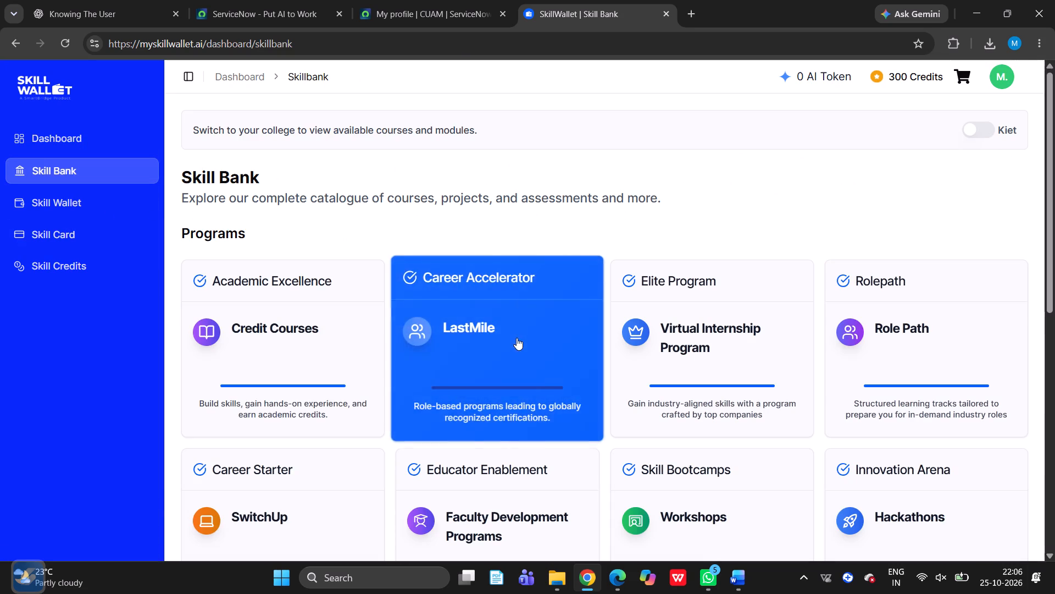
{"action": "scroll", "coordinate": [517, 338], "scroll_direction": "down", "scroll_amount": 5}
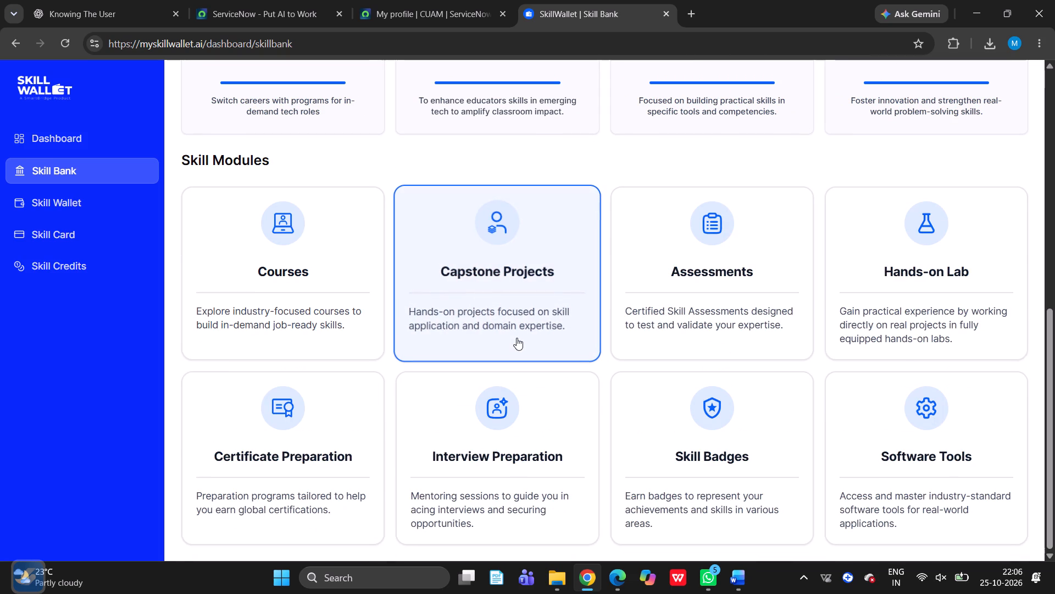
{"action": "left_click", "coordinate": [776, 415]}
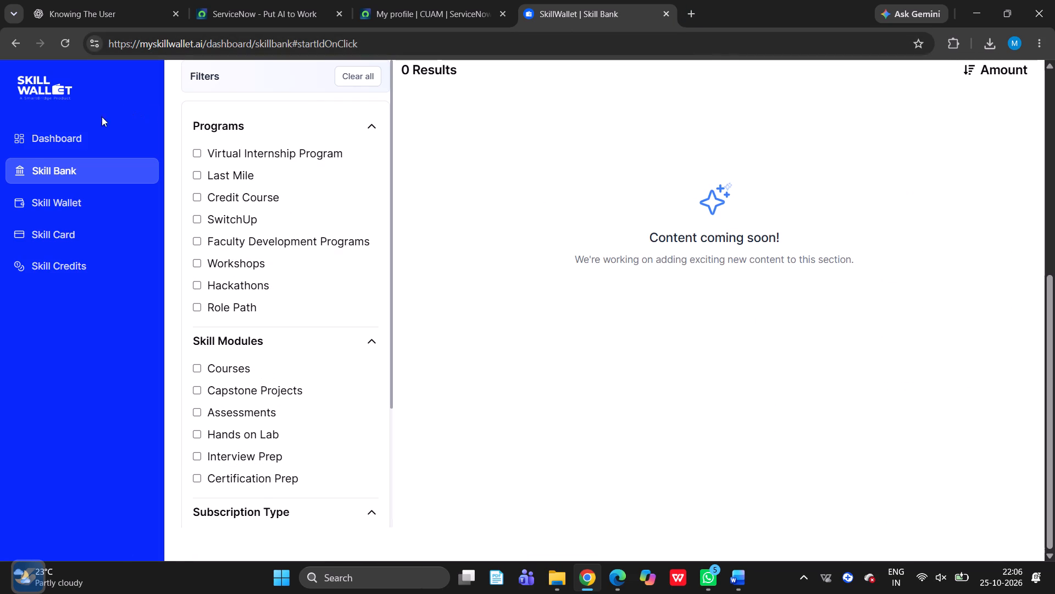
Check the dashboard and credits page again, and look through all sections of the Skill Wallet user profile.
{"action": "left_click", "coordinate": [86, 137]}
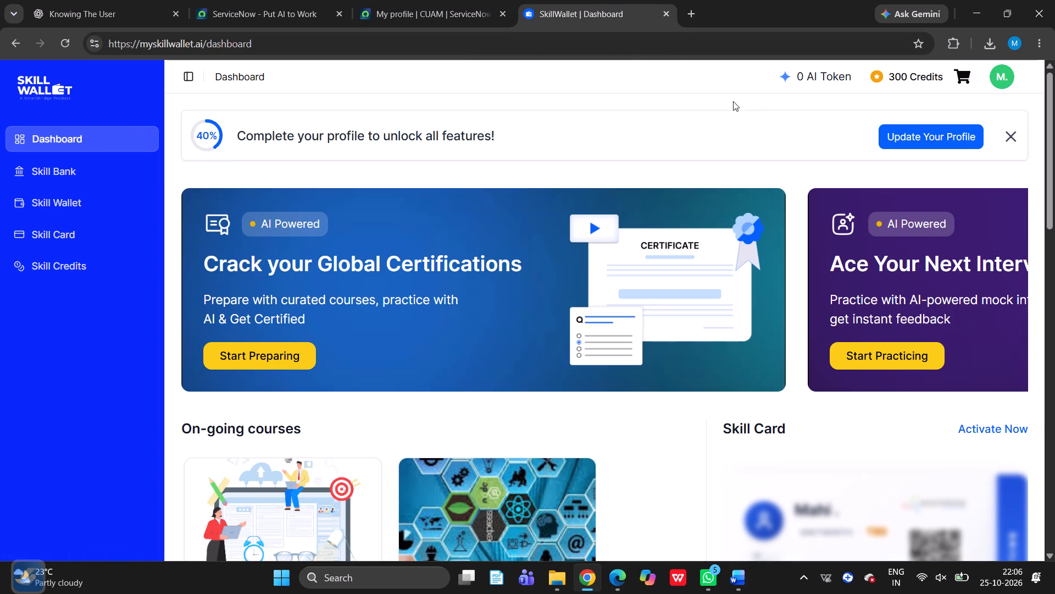
{"action": "left_click", "coordinate": [908, 83]}
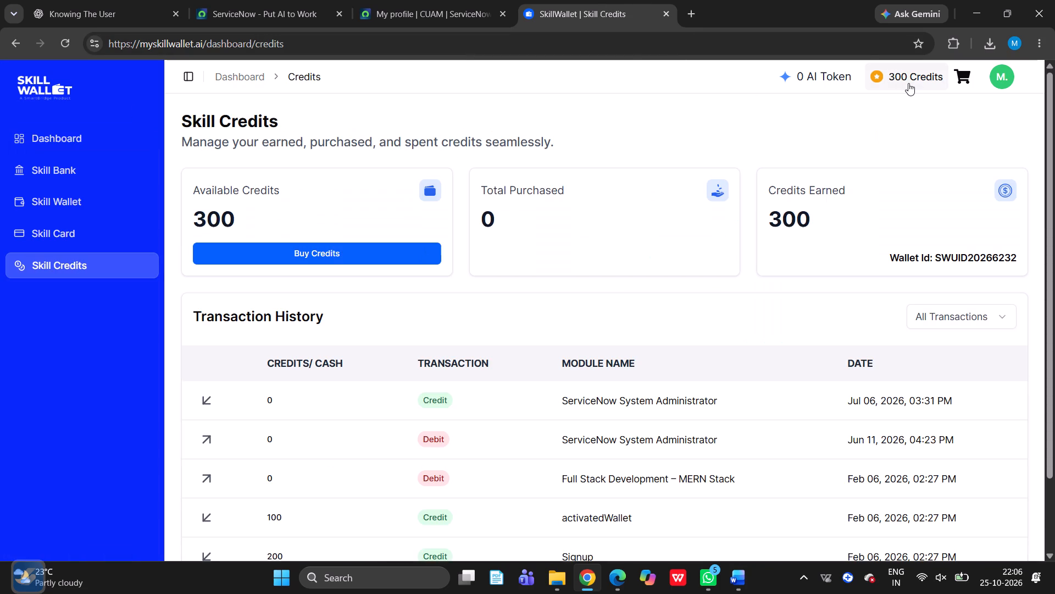
{"action": "left_click", "coordinate": [1017, 80]}
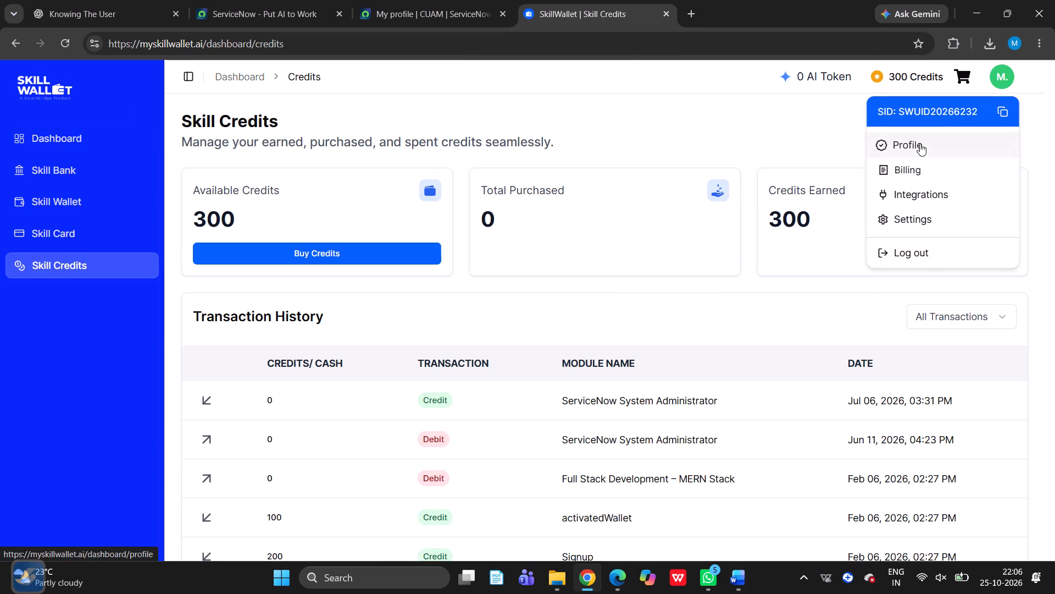
{"action": "left_click", "coordinate": [920, 144]}
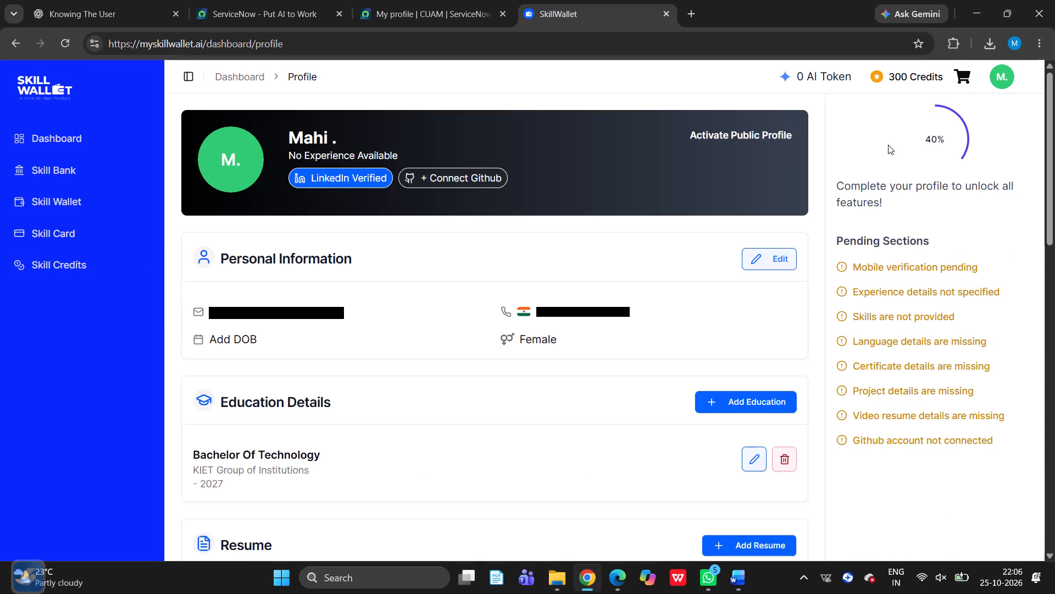
{"action": "scroll", "coordinate": [525, 459], "scroll_direction": "down", "scroll_amount": 2}
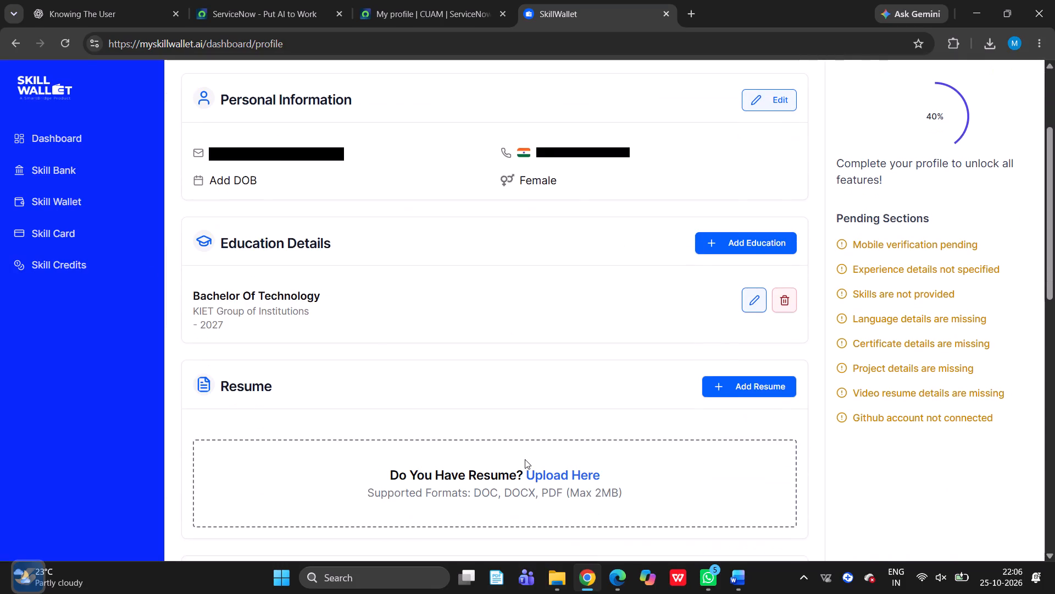
{"action": "scroll", "coordinate": [525, 459], "scroll_direction": "down", "scroll_amount": 10}
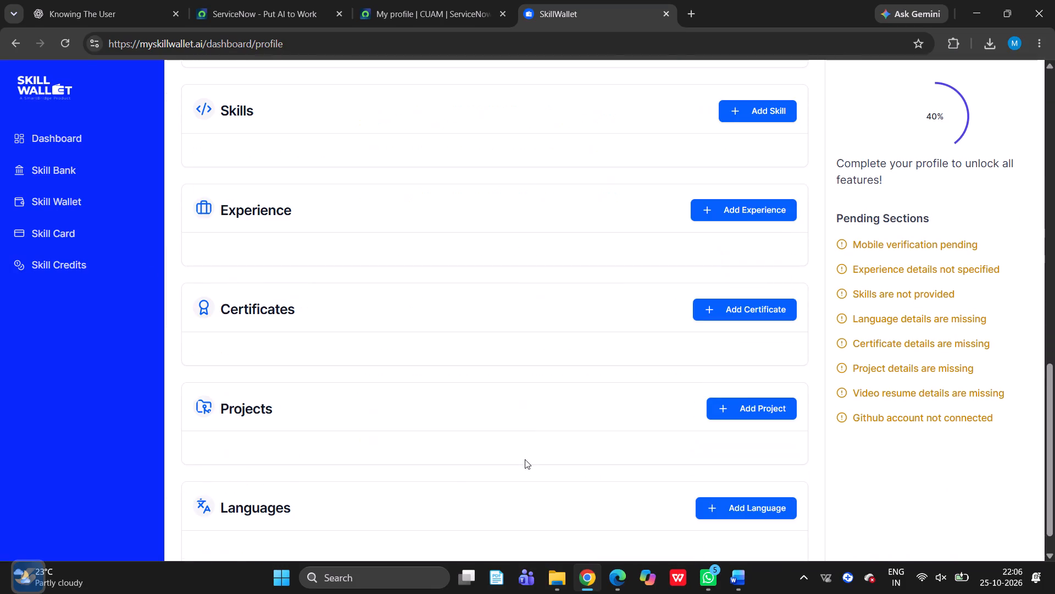
{"action": "scroll", "coordinate": [525, 459], "scroll_direction": "down", "scroll_amount": 4}
{"action": "scroll", "coordinate": [525, 459], "scroll_direction": "up", "scroll_amount": 8}
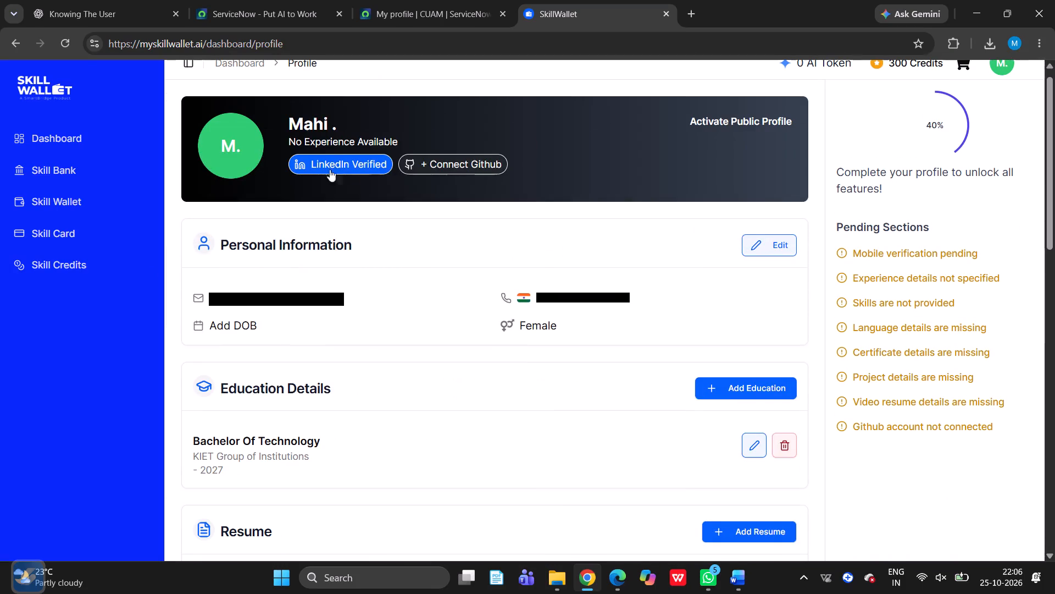
Return to the ServiceNow profile and review its achievements, skills, credentials and badges.
{"action": "left_click", "coordinate": [438, 0]}
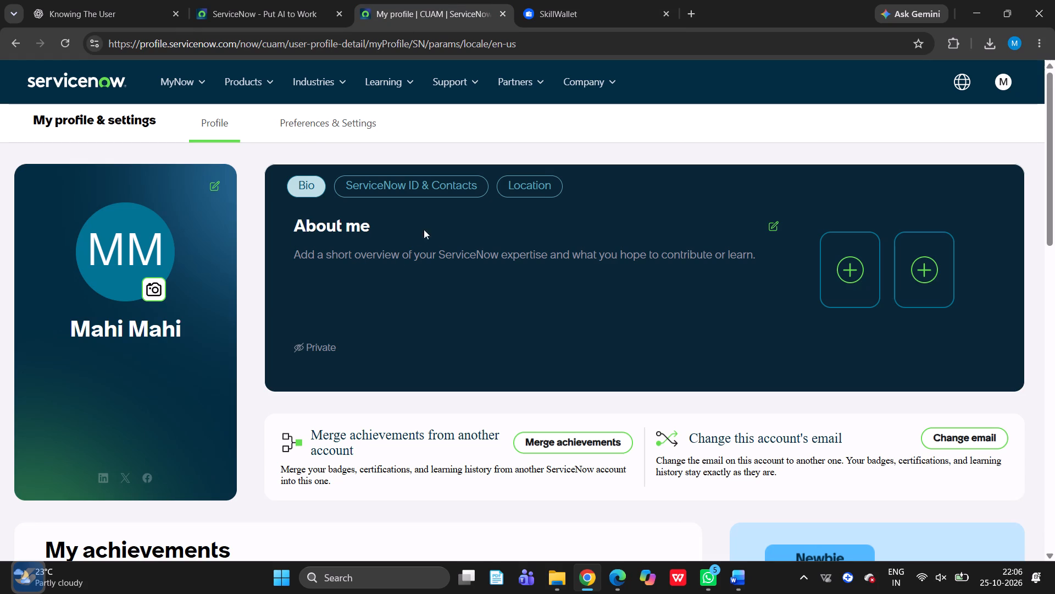
{"action": "scroll", "coordinate": [477, 317], "scroll_direction": "down", "scroll_amount": 2}
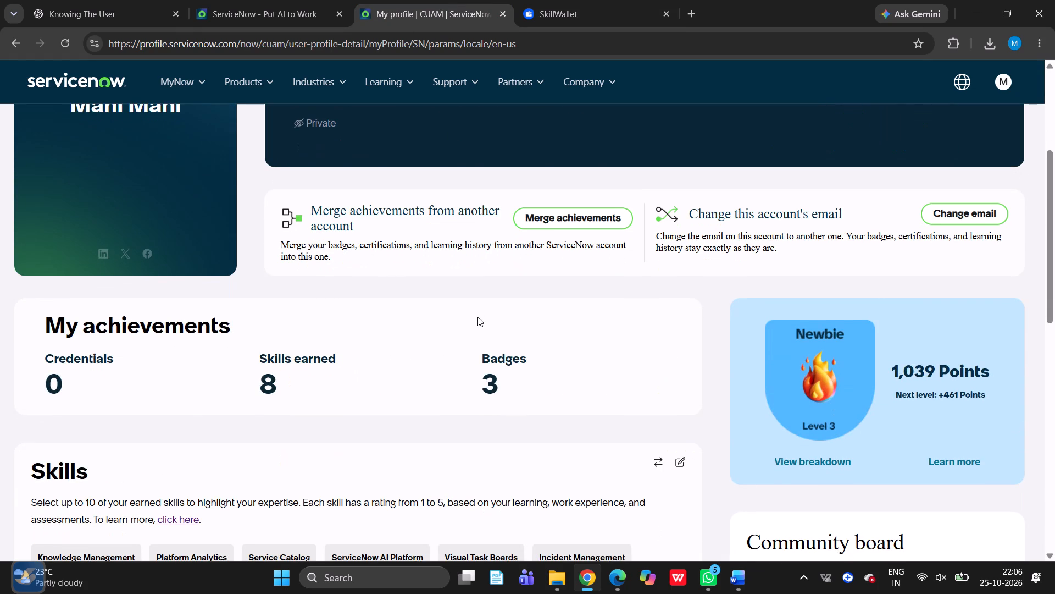
{"action": "scroll", "coordinate": [370, 386], "scroll_direction": "down", "scroll_amount": 2}
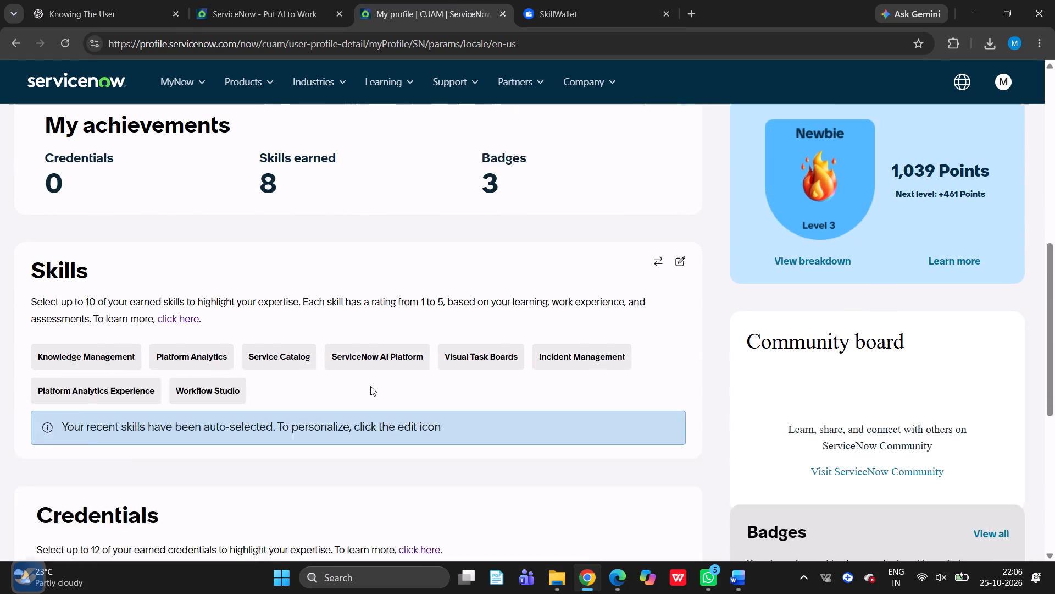
{"action": "scroll", "coordinate": [370, 386], "scroll_direction": "down", "scroll_amount": 5}
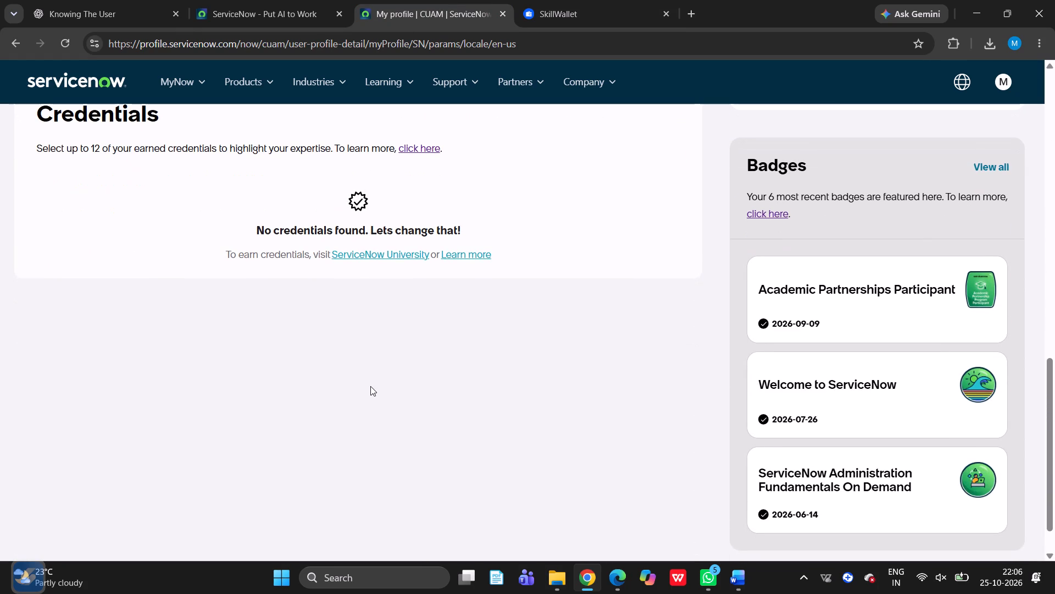
Look over the ServiceNow profile's achievements, credentials and badges, and check the site's Learning and MyNow sections.
{"action": "scroll", "coordinate": [370, 386], "scroll_direction": "down", "scroll_amount": 6}
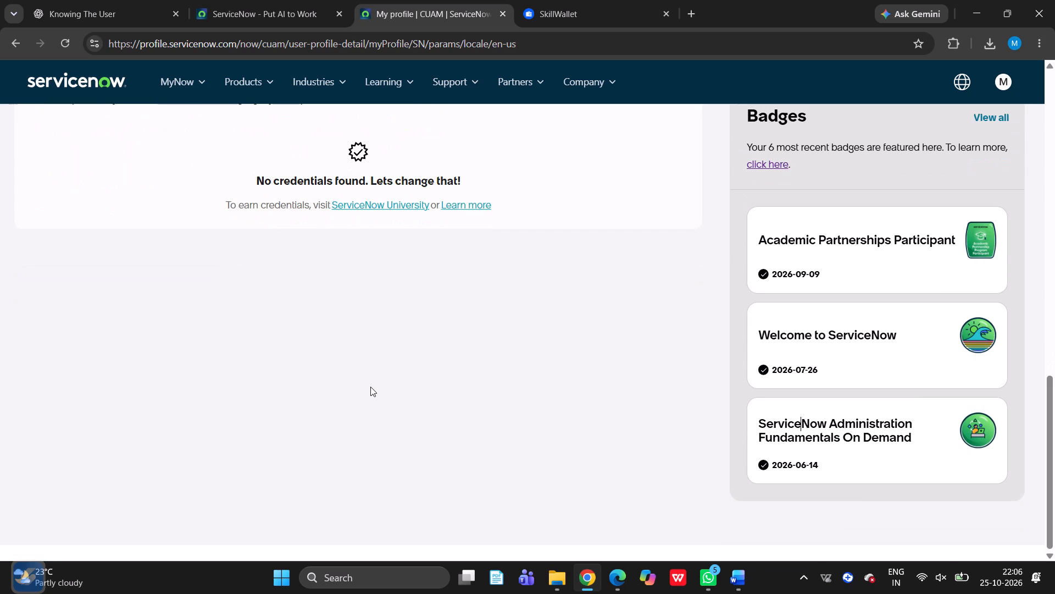
{"action": "scroll", "coordinate": [370, 387], "scroll_direction": "up", "scroll_amount": 6}
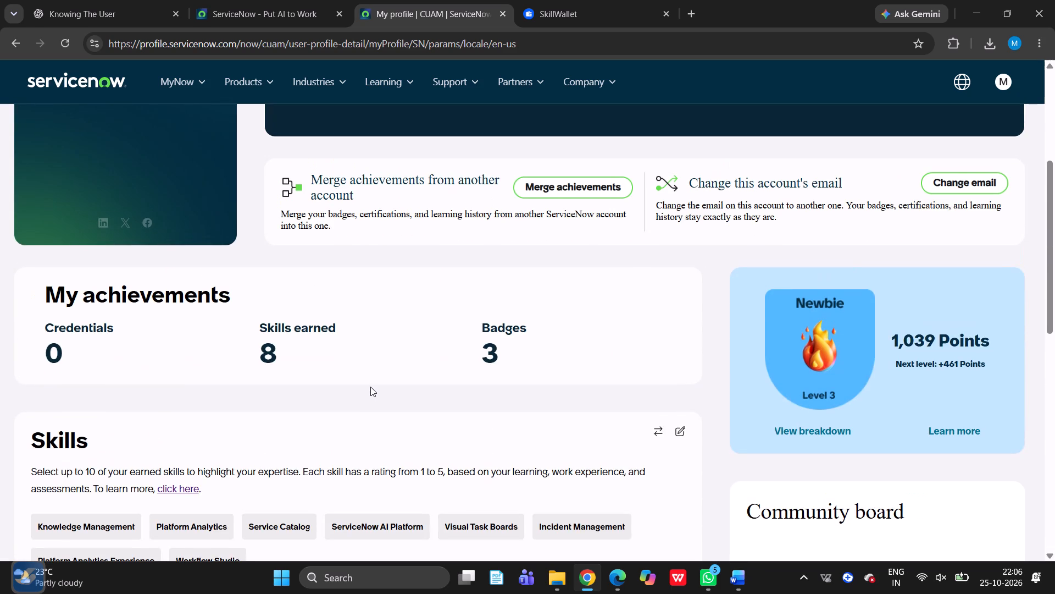
{"action": "scroll", "coordinate": [370, 387], "scroll_direction": "up", "scroll_amount": 3}
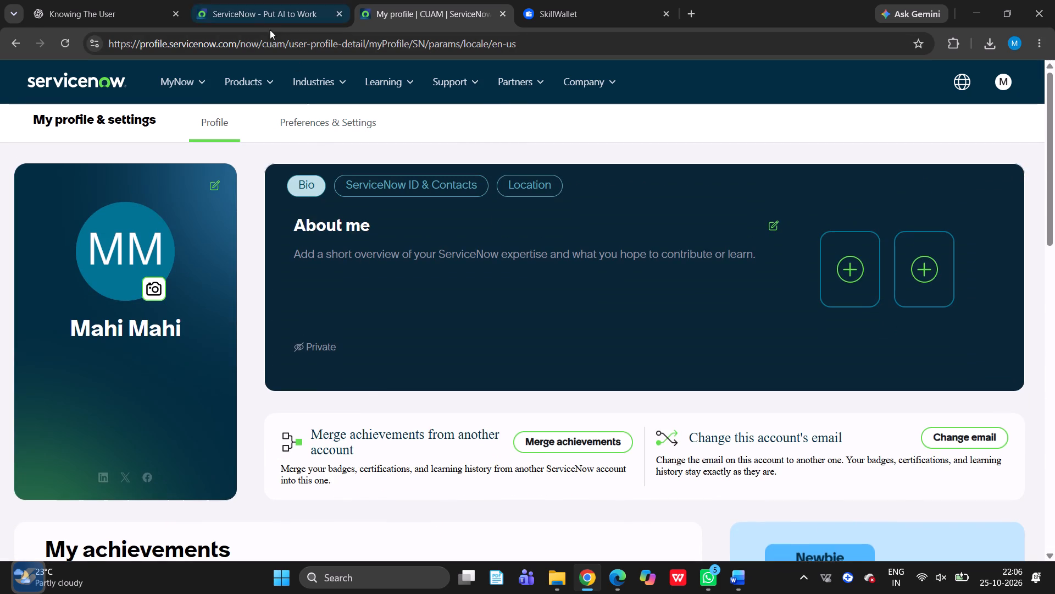
{"action": "left_click", "coordinate": [397, 80]}
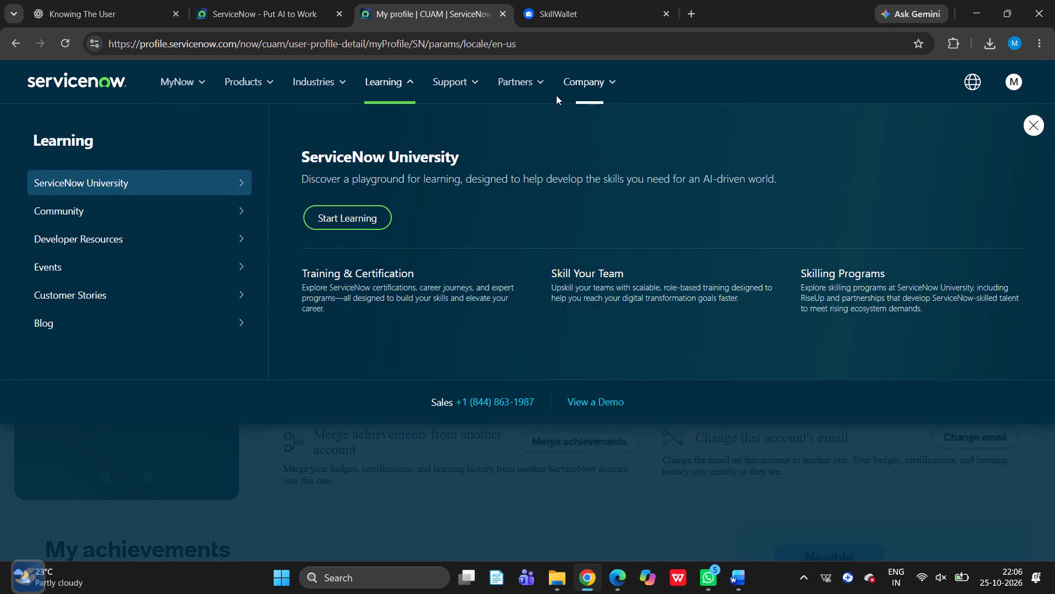
{"action": "left_click", "coordinate": [178, 85]}
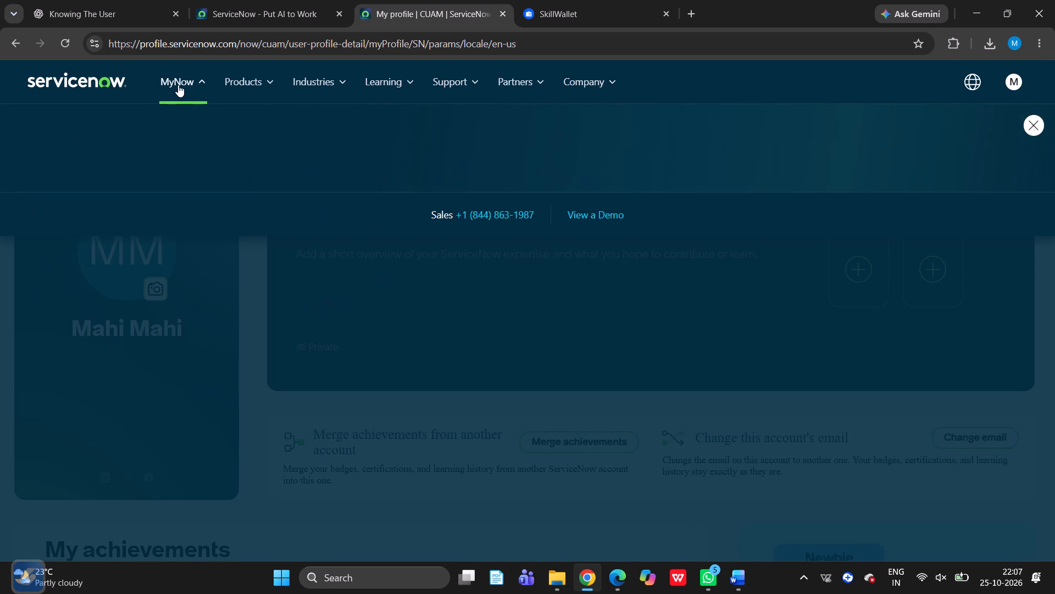
{"action": "left_click", "coordinate": [420, 426]}
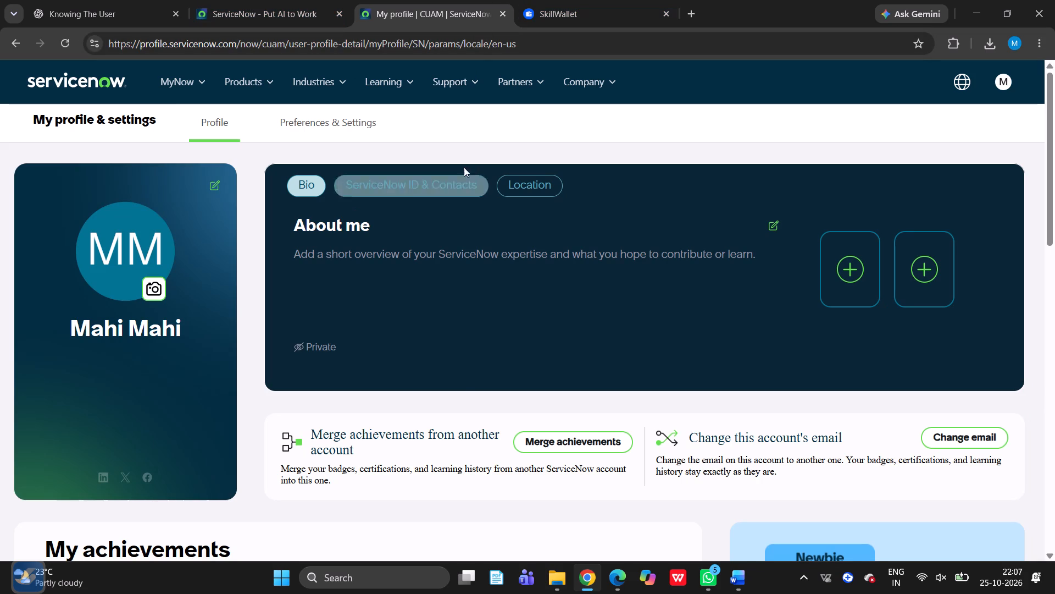
Open the full list of earned ServiceNow University badges from the profile and enlarge the badge cards.
{"action": "scroll", "coordinate": [453, 409], "scroll_direction": "down", "scroll_amount": 8}
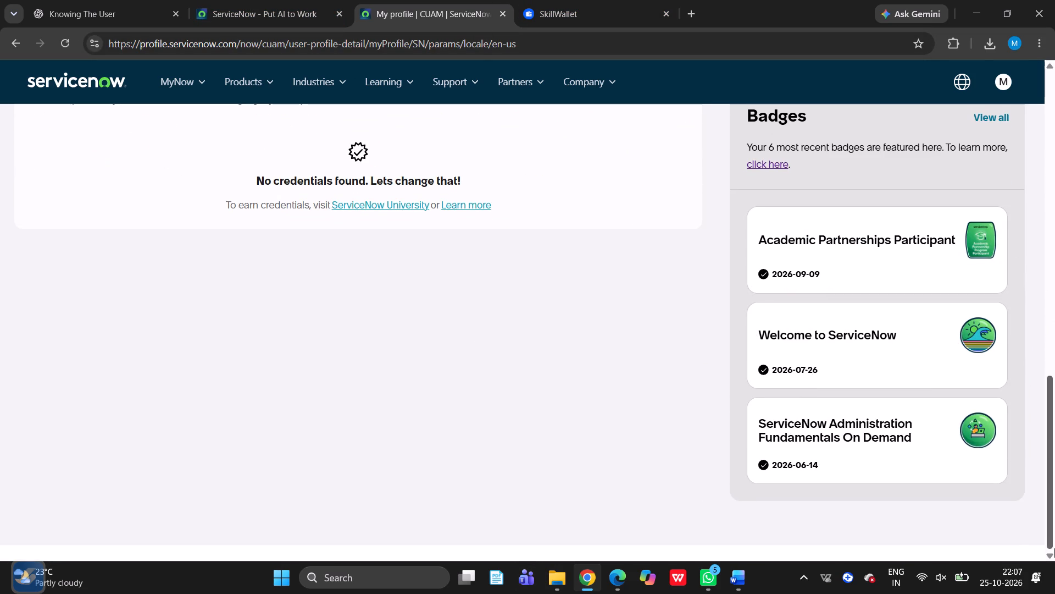
{"action": "left_click", "coordinate": [837, 432]}
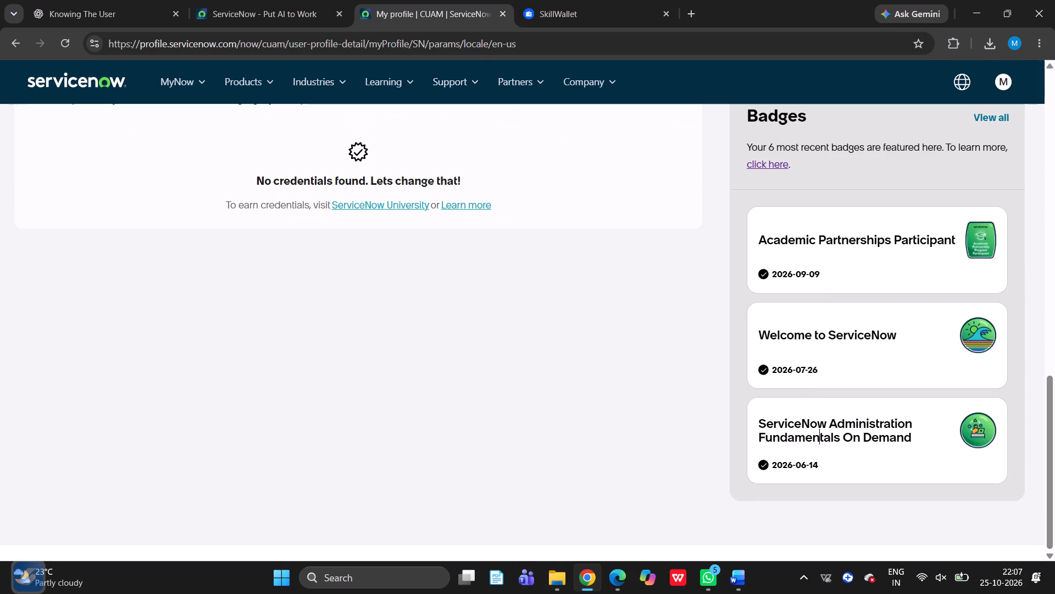
{"action": "left_click", "coordinate": [818, 436]}
{"action": "left_click", "coordinate": [983, 120]}
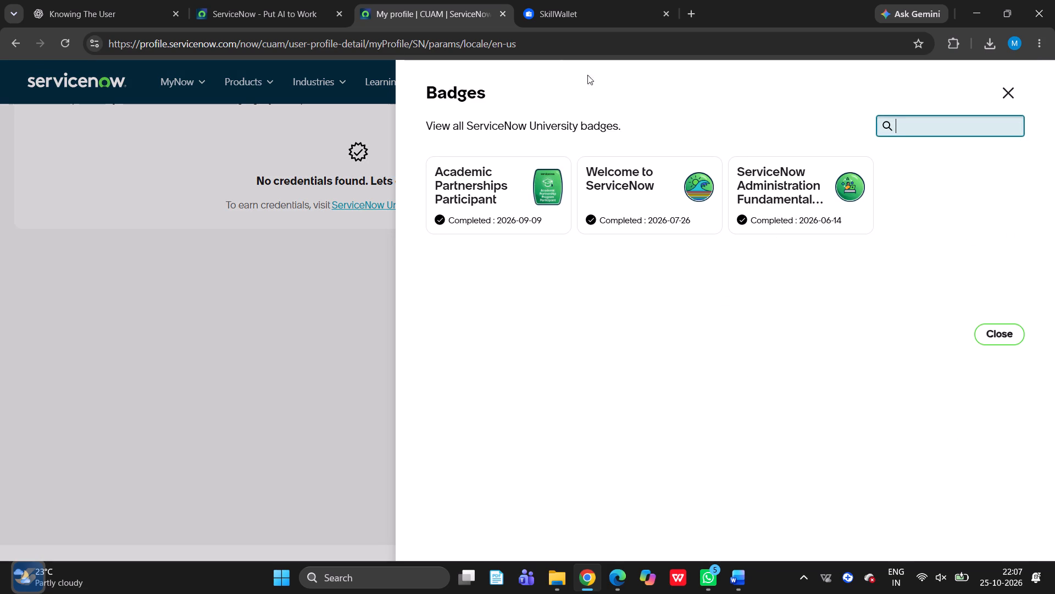
{"action": "scroll", "coordinate": [780, 174], "scroll_direction": "left", "scroll_amount": 4}
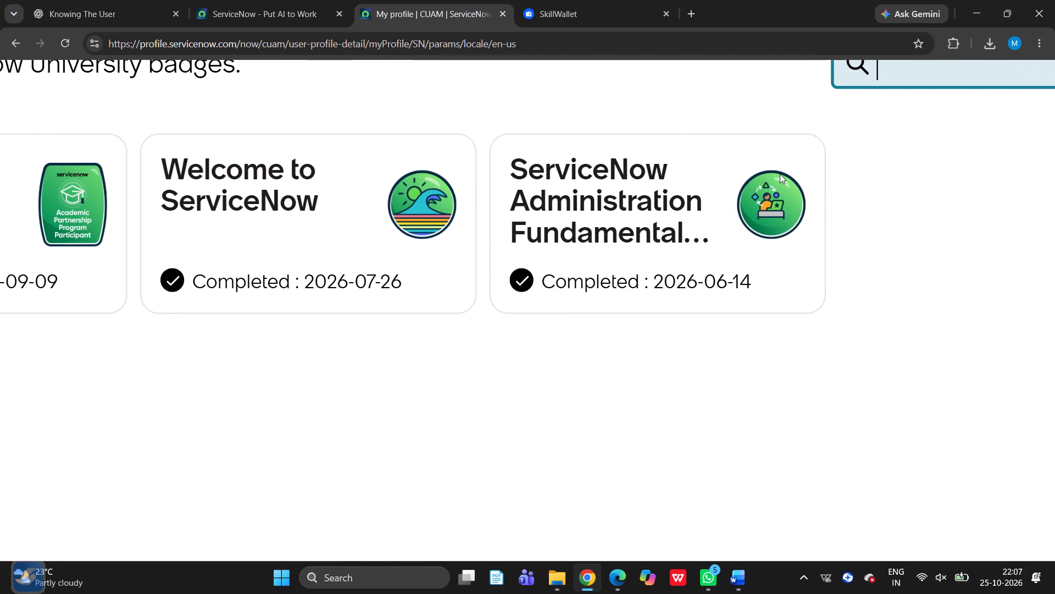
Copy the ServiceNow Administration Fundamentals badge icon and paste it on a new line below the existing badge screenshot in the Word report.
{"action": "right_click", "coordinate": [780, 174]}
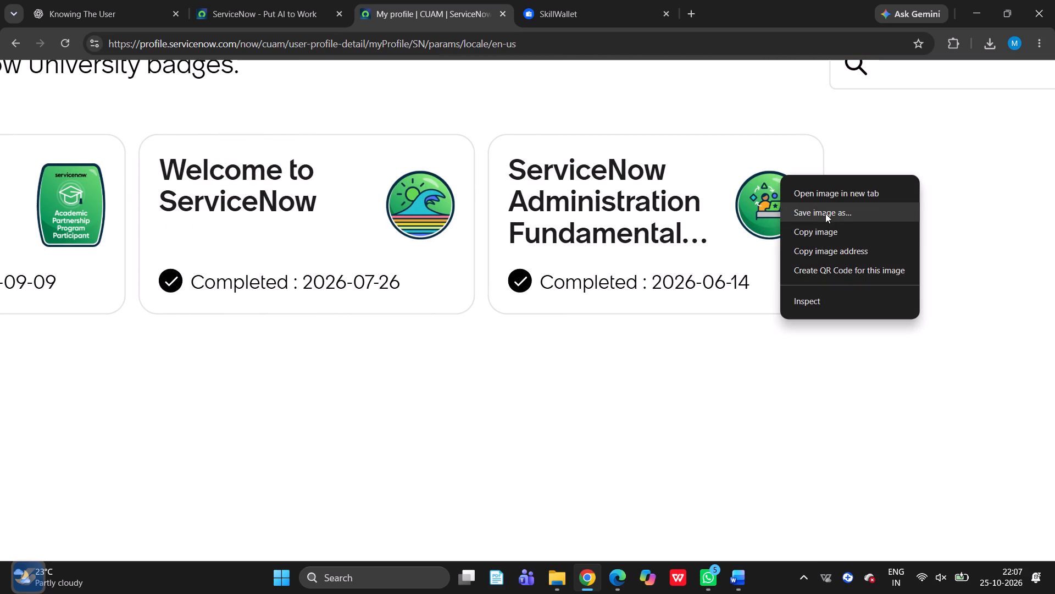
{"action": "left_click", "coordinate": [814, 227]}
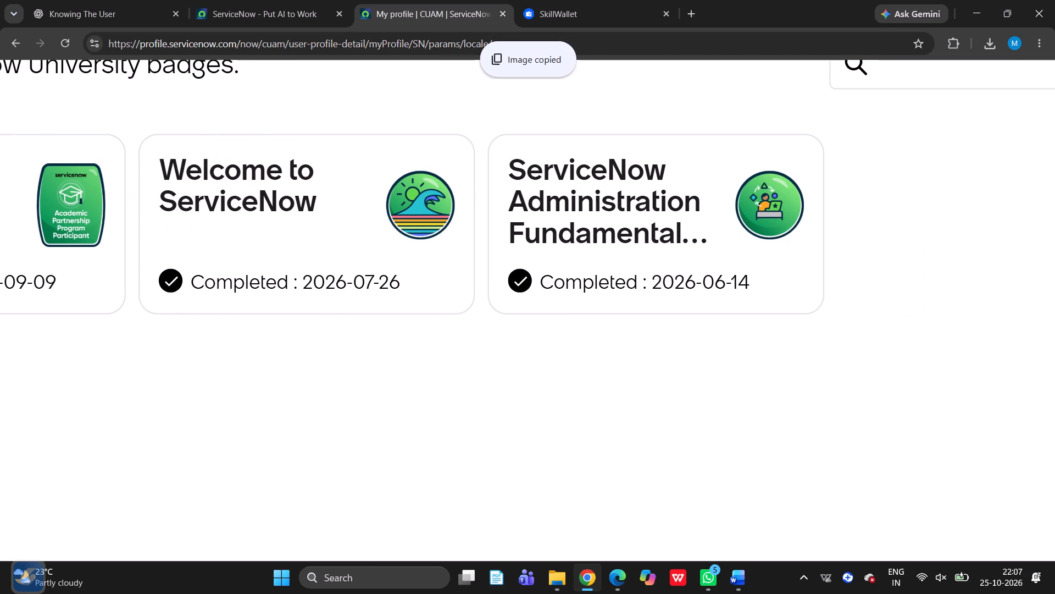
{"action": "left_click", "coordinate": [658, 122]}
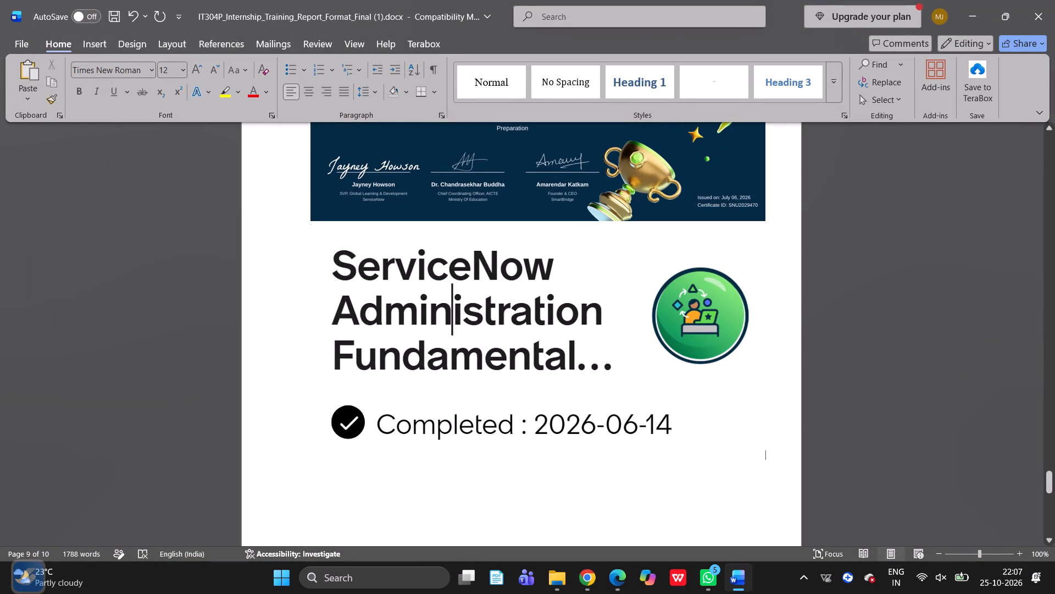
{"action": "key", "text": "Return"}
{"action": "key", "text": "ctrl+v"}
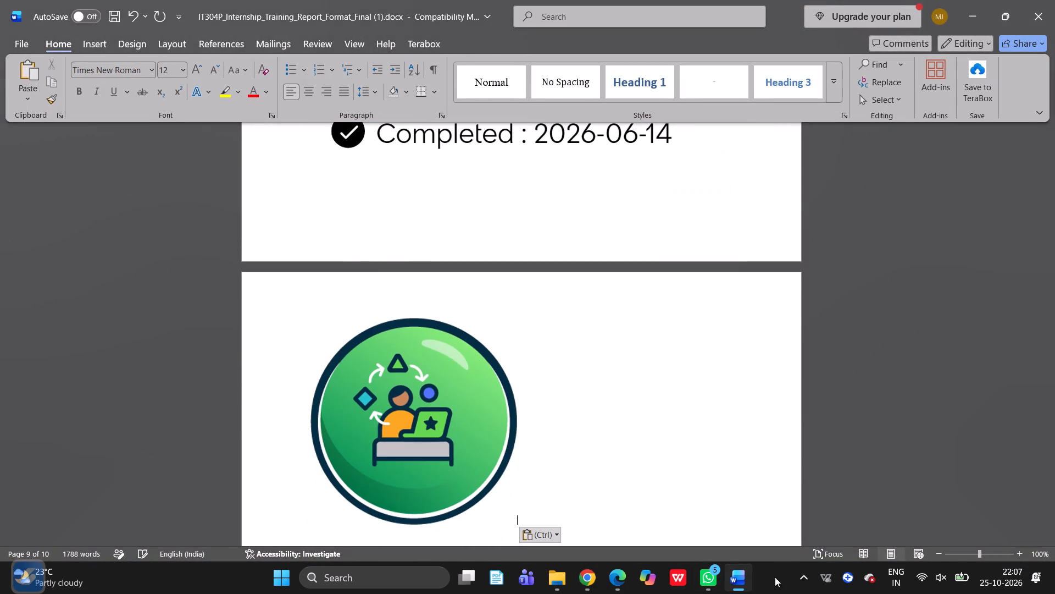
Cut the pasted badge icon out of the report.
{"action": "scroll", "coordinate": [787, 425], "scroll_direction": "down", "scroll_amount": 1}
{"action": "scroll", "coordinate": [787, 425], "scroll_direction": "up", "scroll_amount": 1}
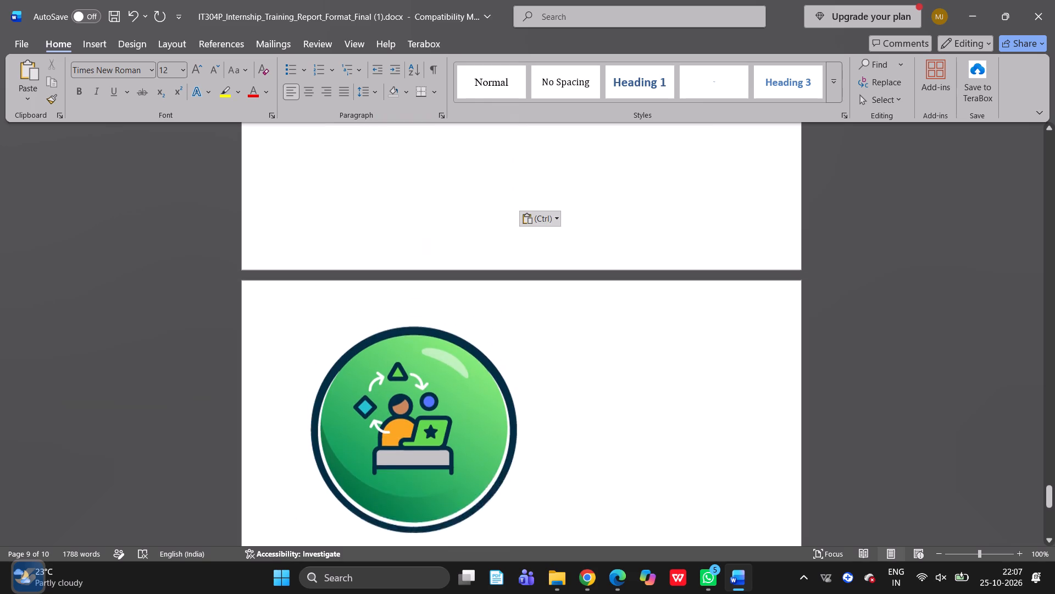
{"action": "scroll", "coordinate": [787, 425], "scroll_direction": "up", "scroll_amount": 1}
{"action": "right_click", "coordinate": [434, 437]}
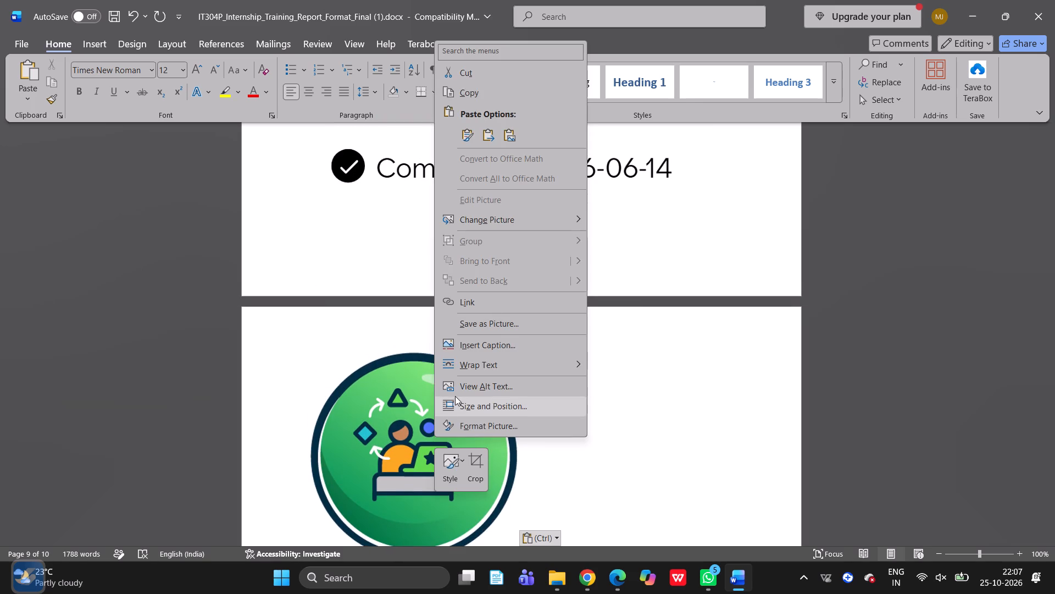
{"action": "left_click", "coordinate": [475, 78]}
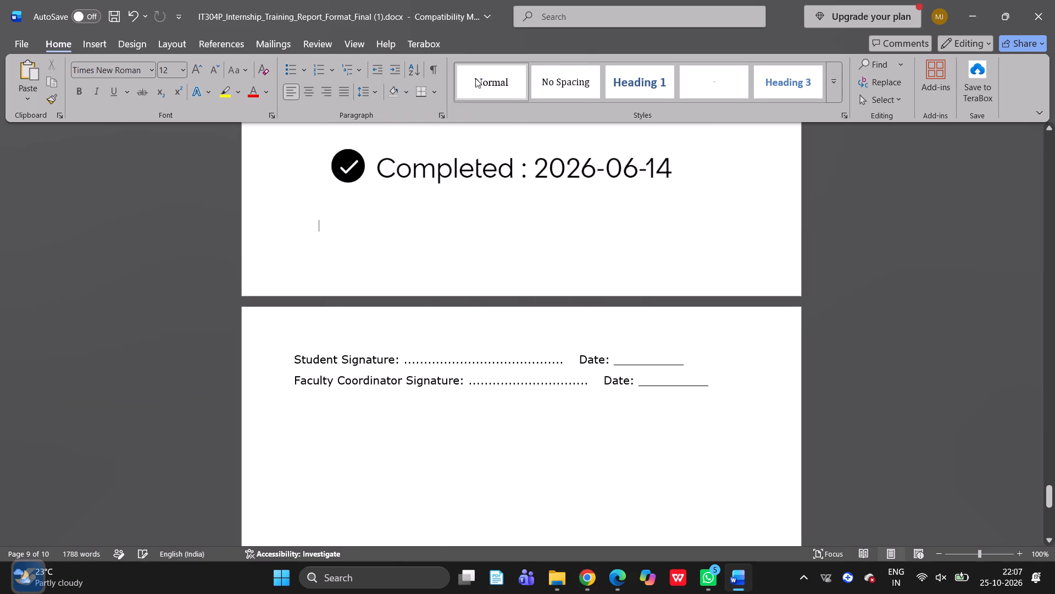
Check the existing badge screenshot below the certificate and switch back to the ServiceNow badges list in Chrome.
{"action": "scroll", "coordinate": [415, 247], "scroll_direction": "up", "scroll_amount": 1}
{"action": "scroll", "coordinate": [451, 377], "scroll_direction": "right", "scroll_amount": 1}
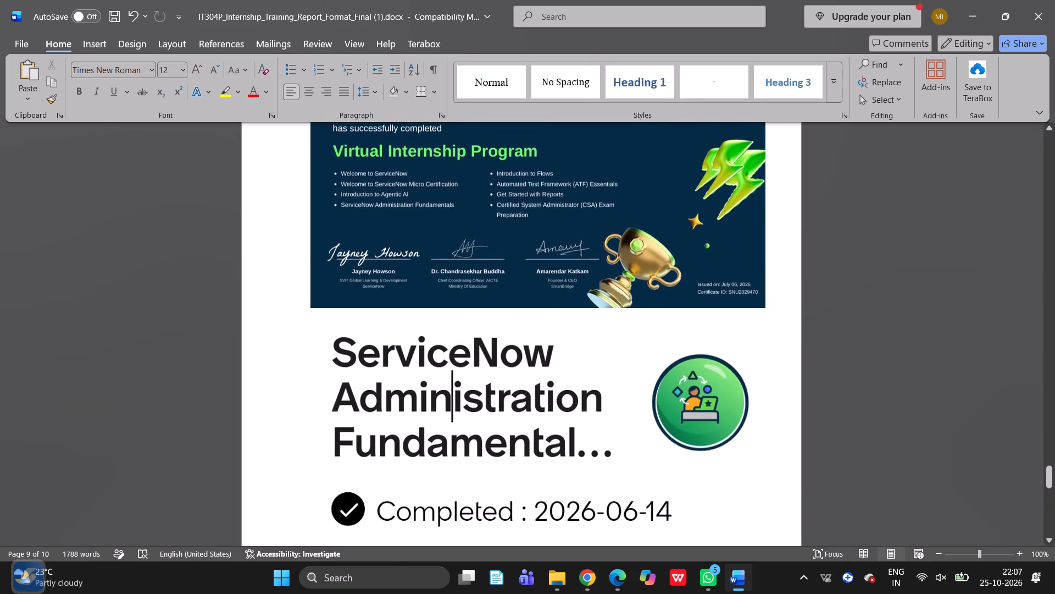
{"action": "scroll", "coordinate": [451, 377], "scroll_direction": "right", "scroll_amount": 1}
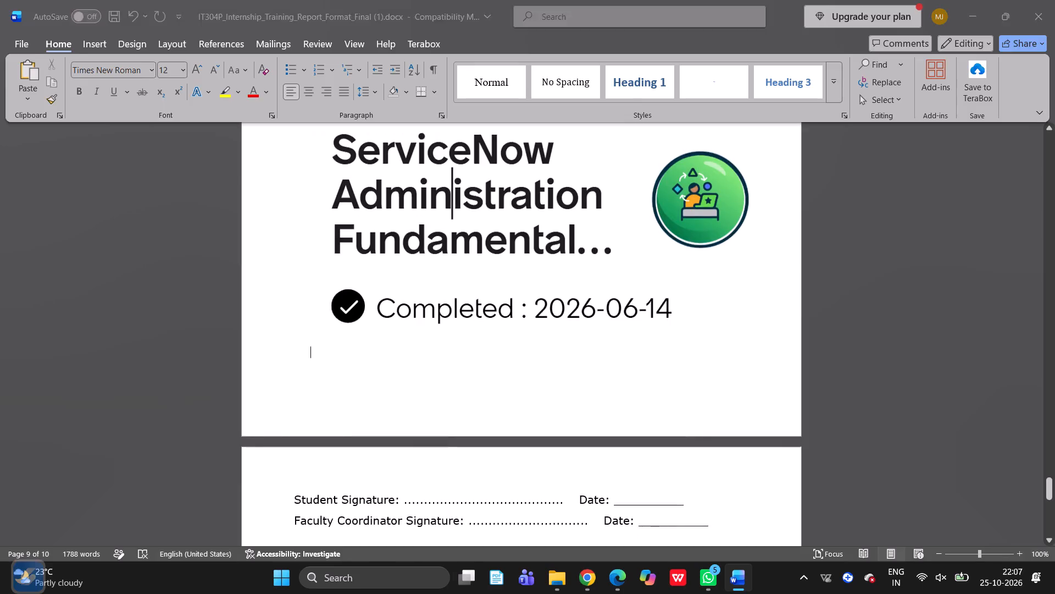
{"action": "left_click", "coordinate": [602, 183]}
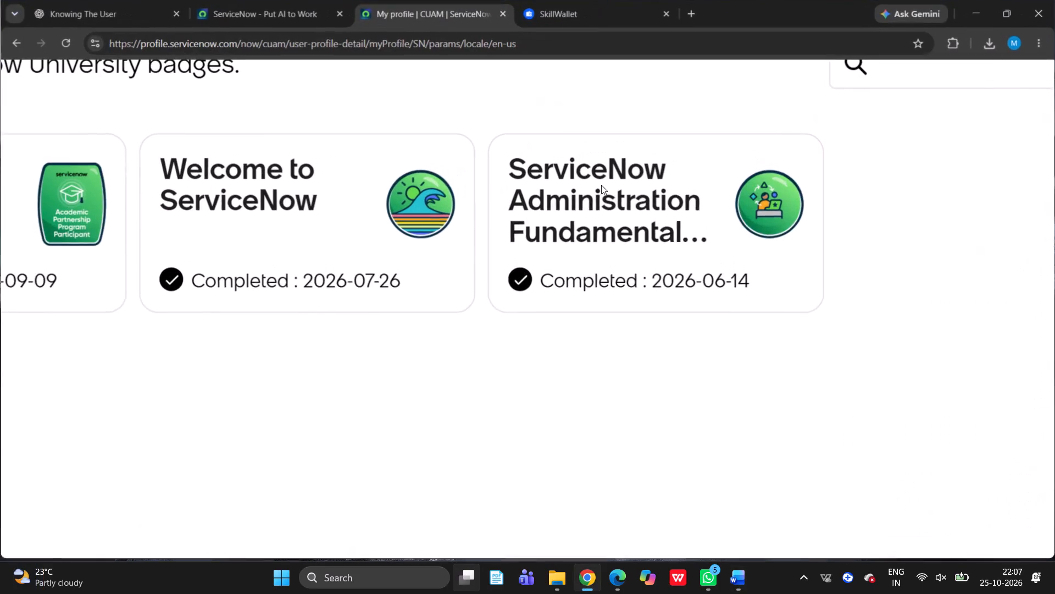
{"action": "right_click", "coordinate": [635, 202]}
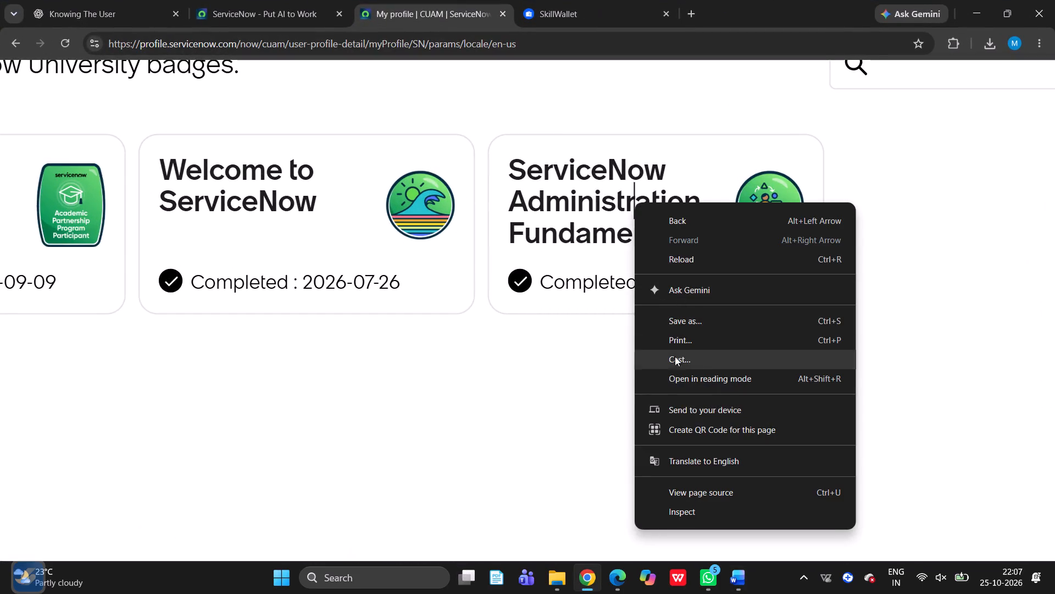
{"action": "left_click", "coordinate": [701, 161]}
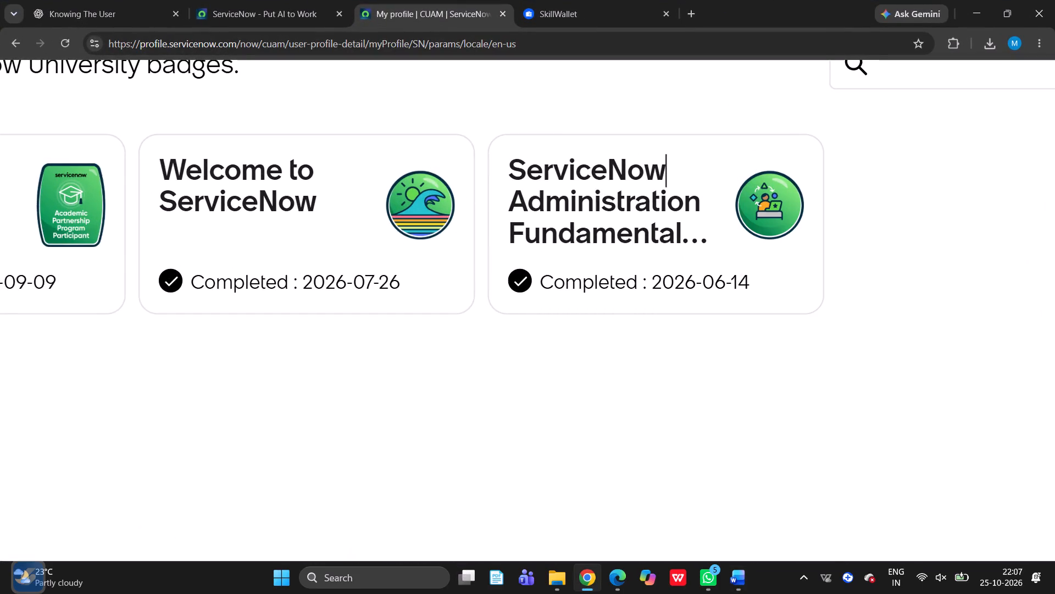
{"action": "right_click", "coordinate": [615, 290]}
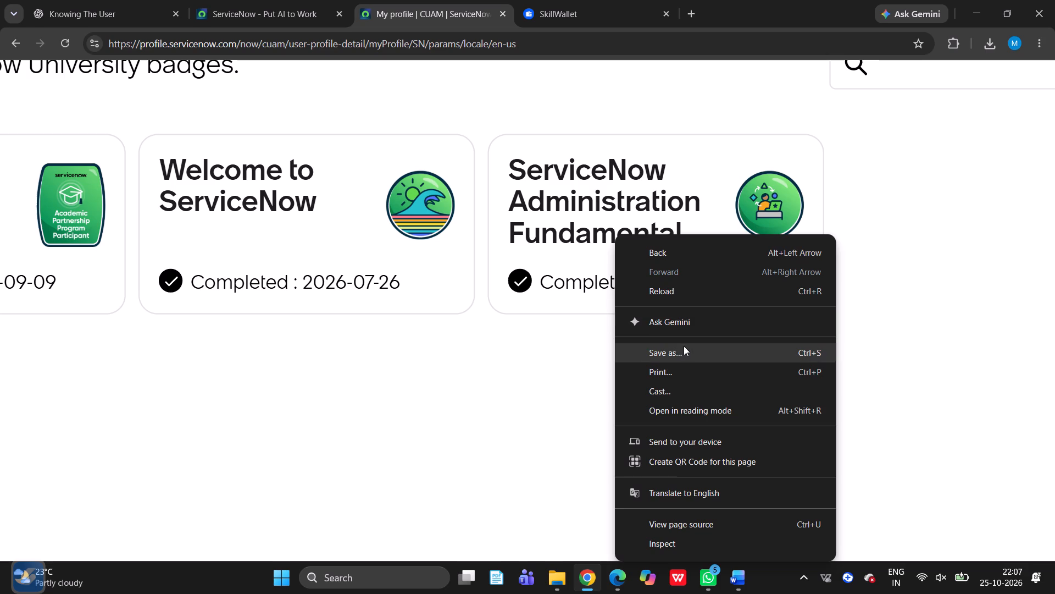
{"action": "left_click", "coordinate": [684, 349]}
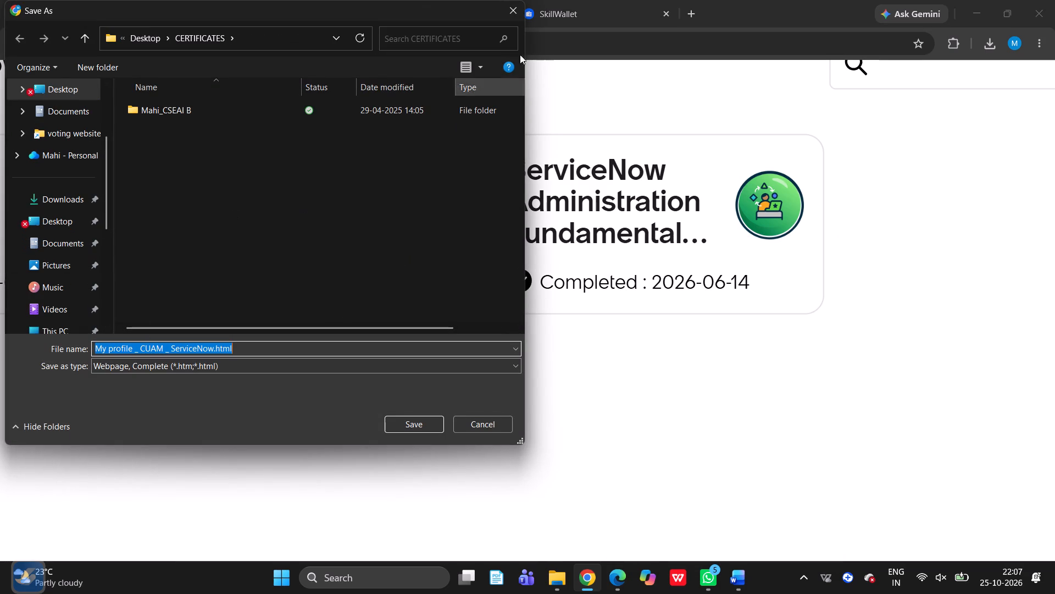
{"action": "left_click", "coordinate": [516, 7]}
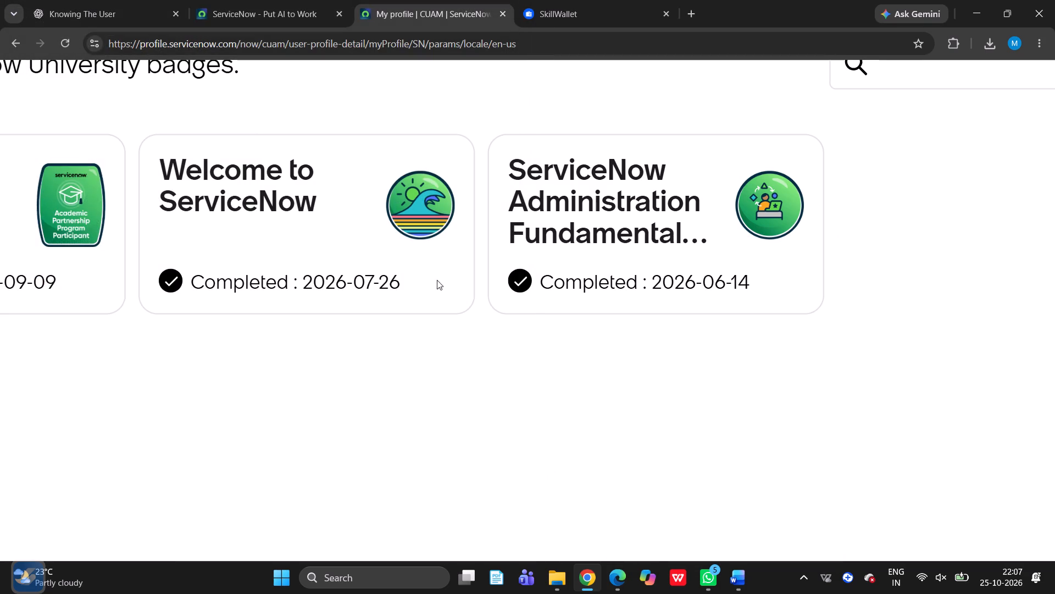
Capture the whole ServiceNow Administration Fundamentals badge card as a screenshot and paste it below the existing badge picture in the Word report.
{"action": "left_click", "coordinate": [599, 384]}
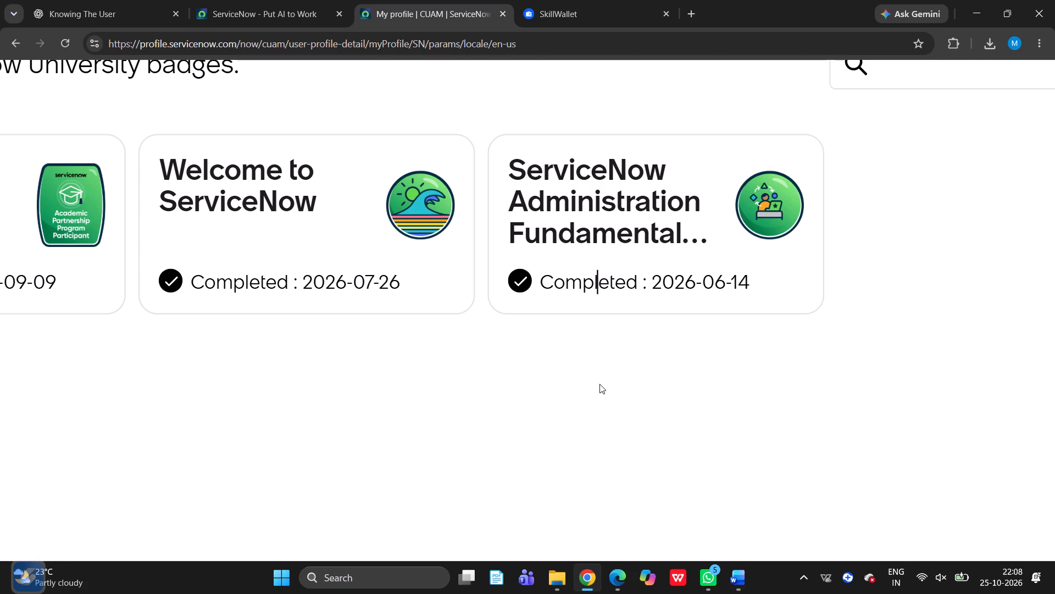
{"action": "left_click", "coordinate": [370, 271]}
{"action": "key", "text": "shift+super+s"}
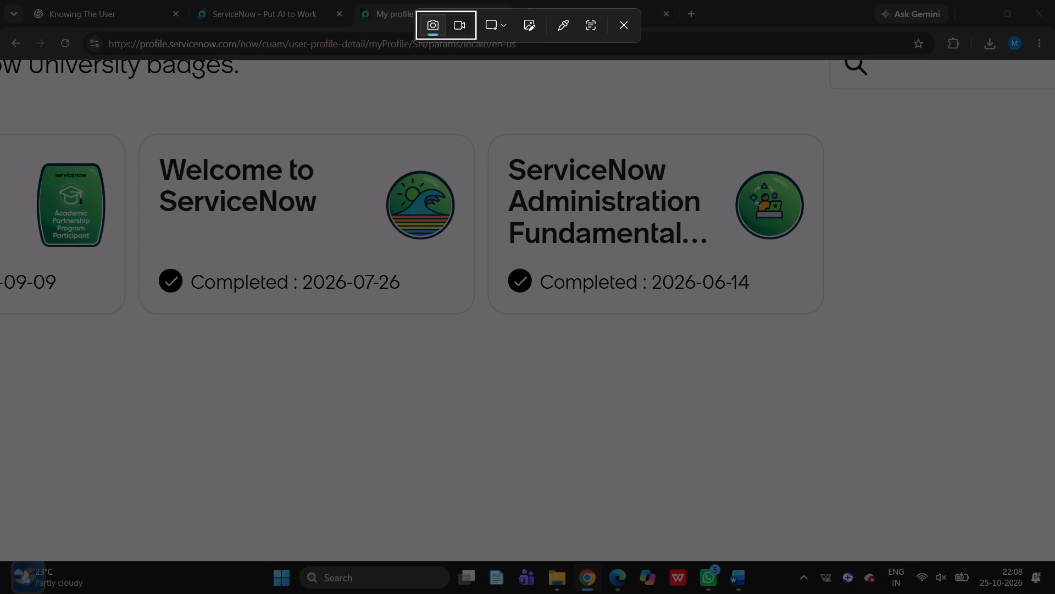
{"action": "left_click_drag", "start_coordinate": [487, 125], "coordinate": [781, 320]}
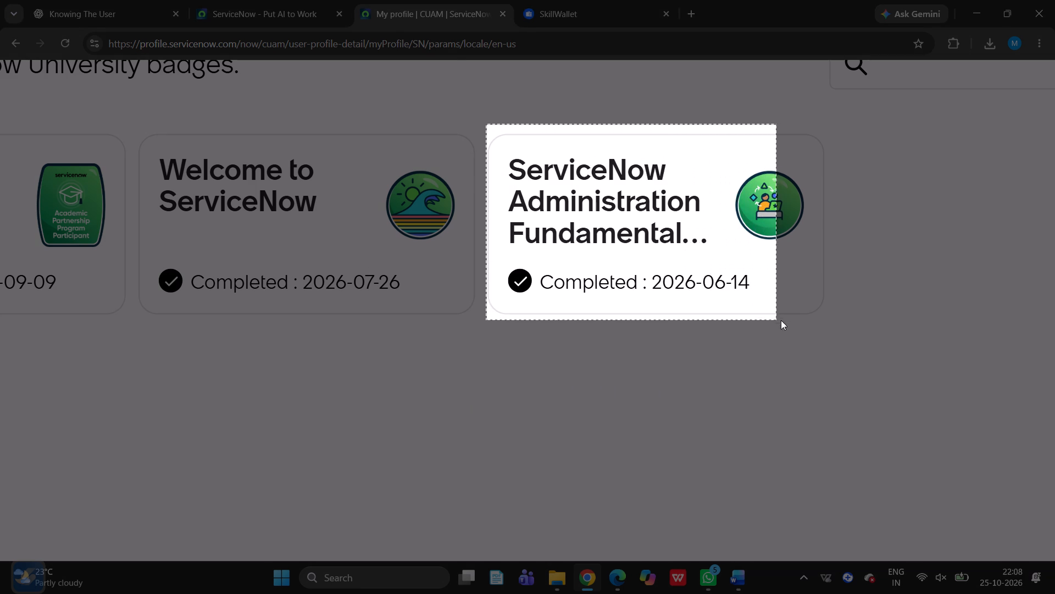
{"action": "left_click_drag", "start_coordinate": [781, 320], "coordinate": [824, 313]}
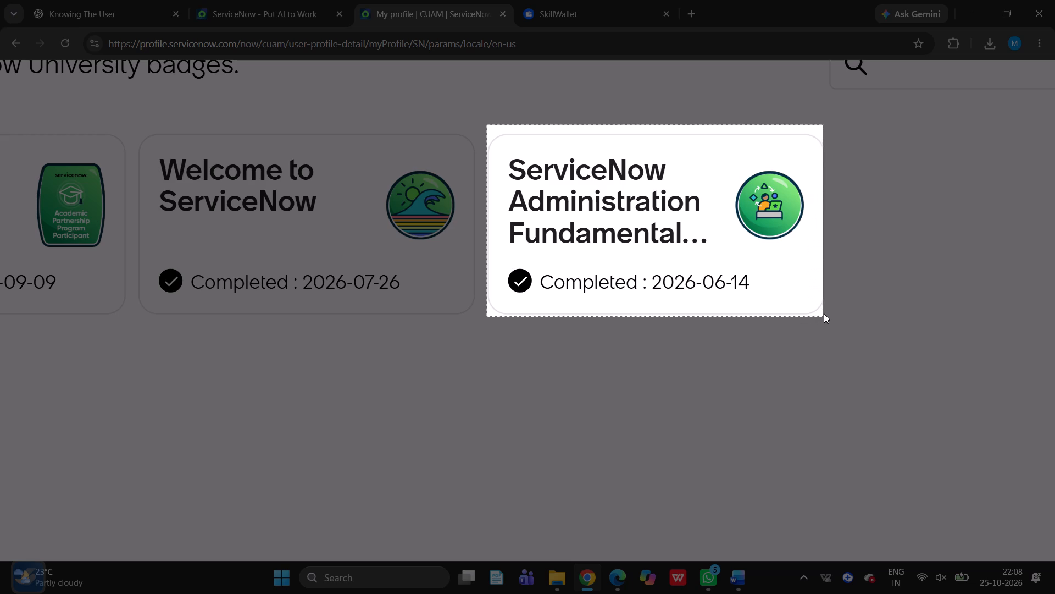
{"action": "left_click_drag", "start_coordinate": [824, 313], "coordinate": [827, 316]}
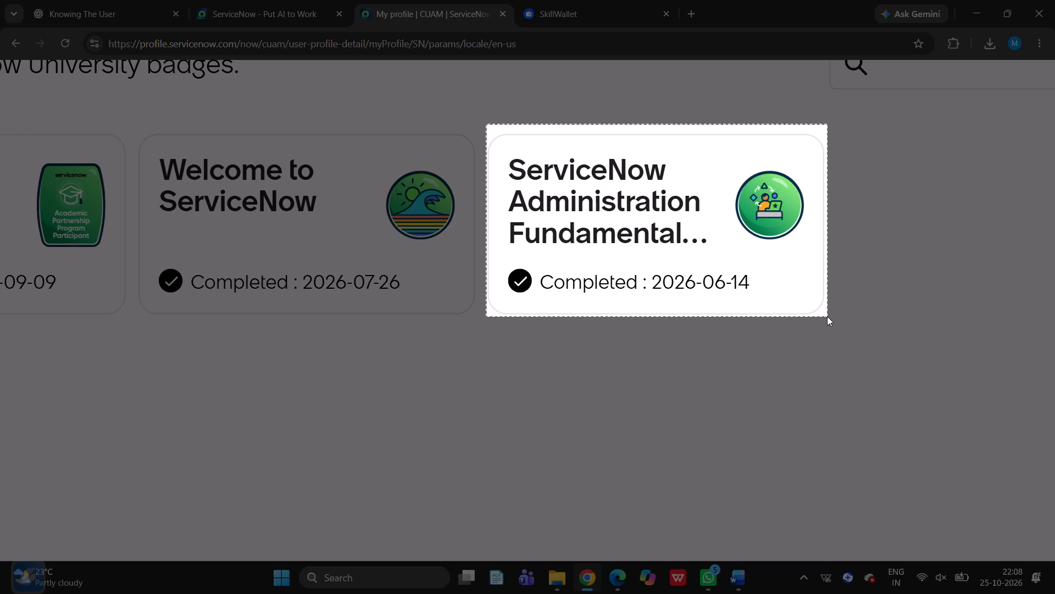
{"action": "left_click_drag", "start_coordinate": [827, 316], "coordinate": [828, 316]}
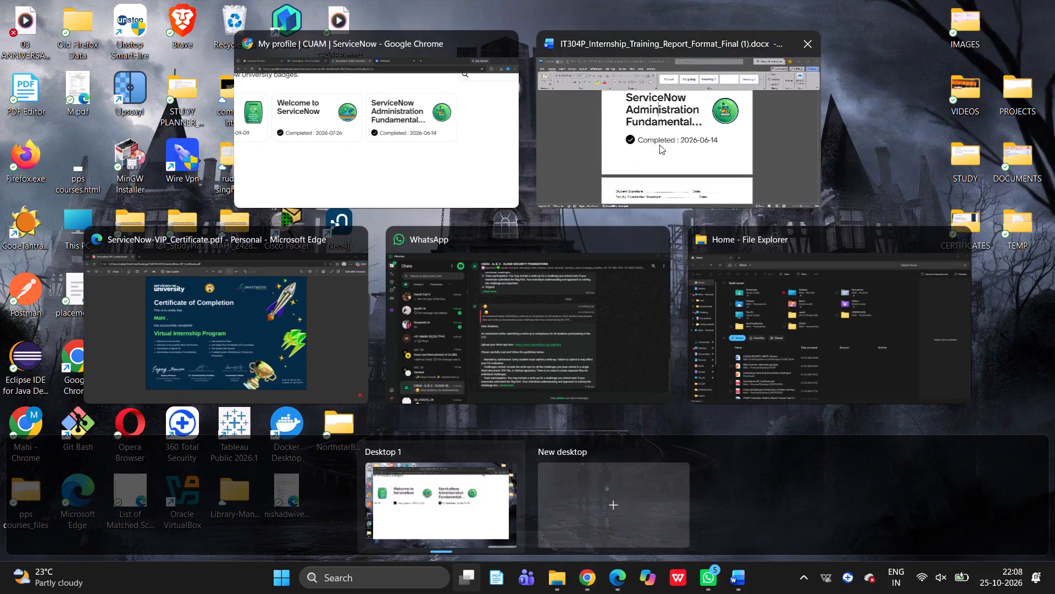
{"action": "left_click", "coordinate": [659, 145]}
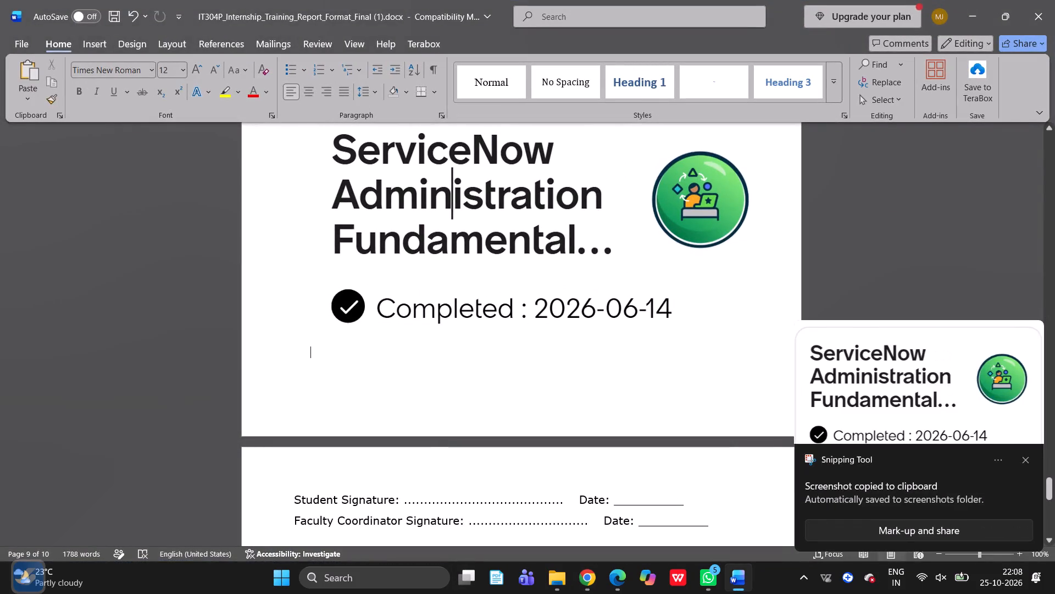
{"action": "key", "text": "ctrl+v"}
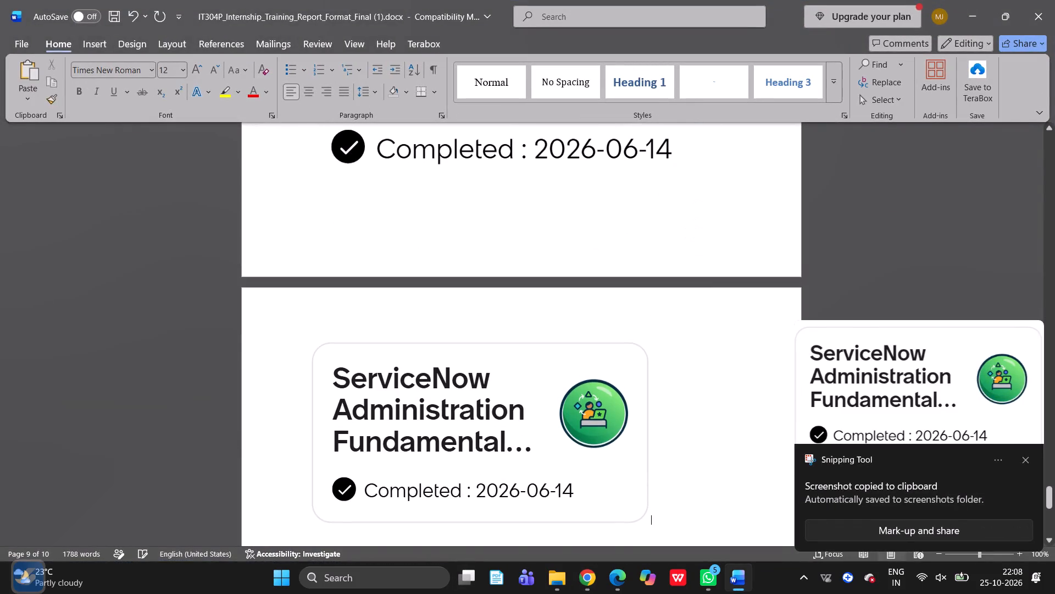
Cut the older, larger ServiceNow Administration Fundamentals badge picture directly below the certificate out of the report.
{"action": "scroll", "coordinate": [460, 400], "scroll_direction": "up", "scroll_amount": 1}
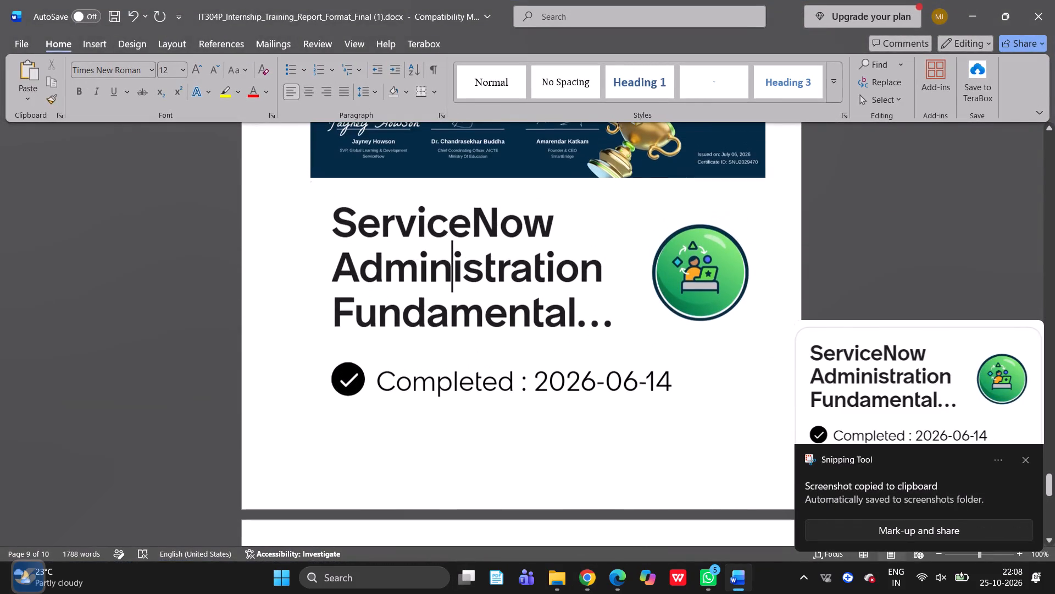
{"action": "left_click", "coordinate": [437, 300]}
{"action": "right_click", "coordinate": [437, 300]}
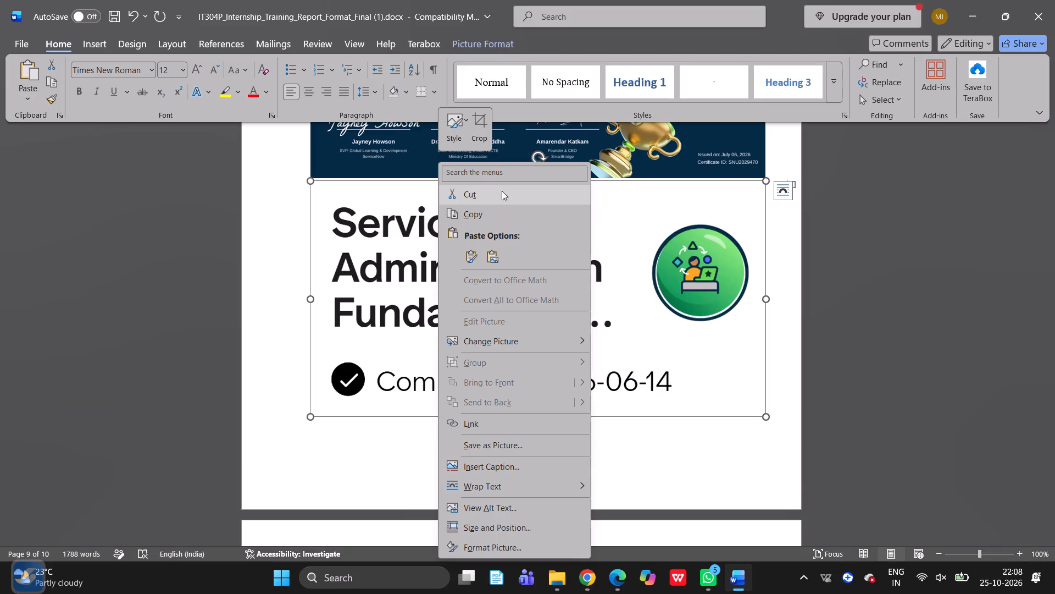
{"action": "left_click", "coordinate": [502, 185]}
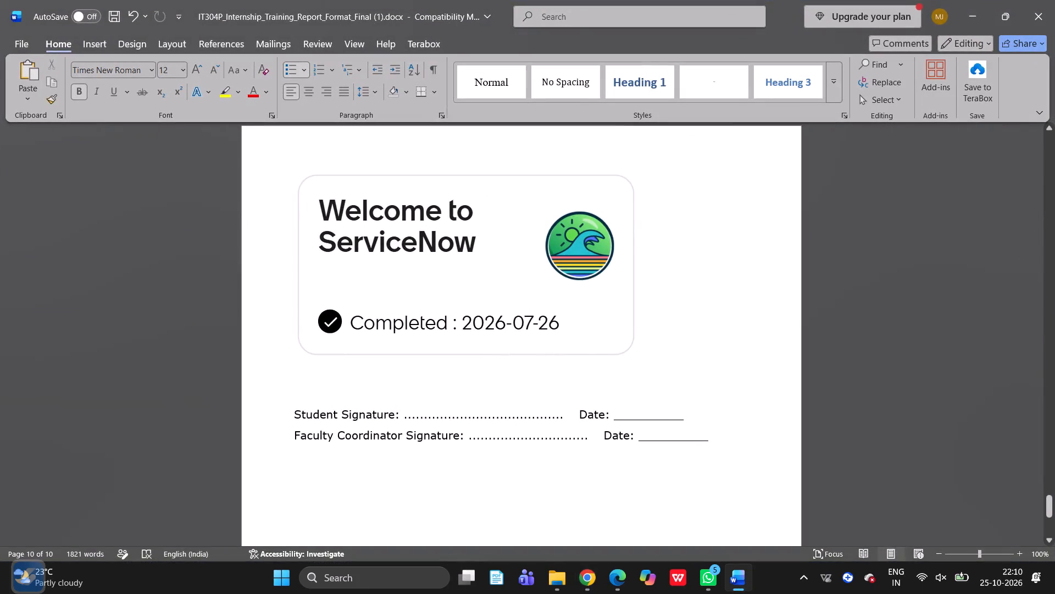
{"action": "left_click", "coordinate": [661, 347]}
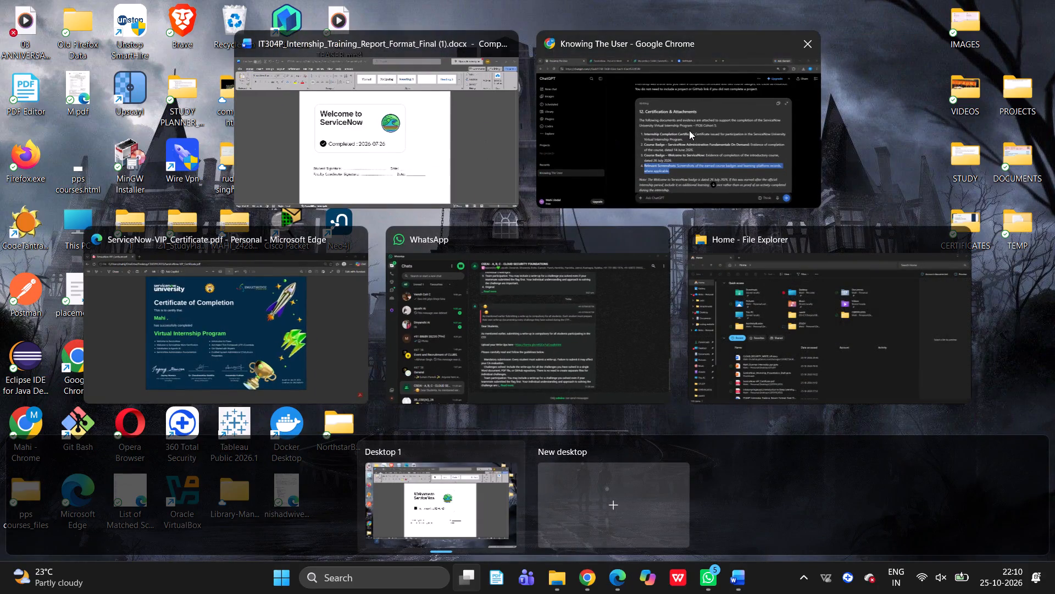
On the ServiceNow profile in Chrome, close the badges view and examine the ServiceNow University activity in the points breakdown.
{"action": "left_click", "coordinate": [689, 130]}
{"action": "left_click", "coordinate": [438, 0]}
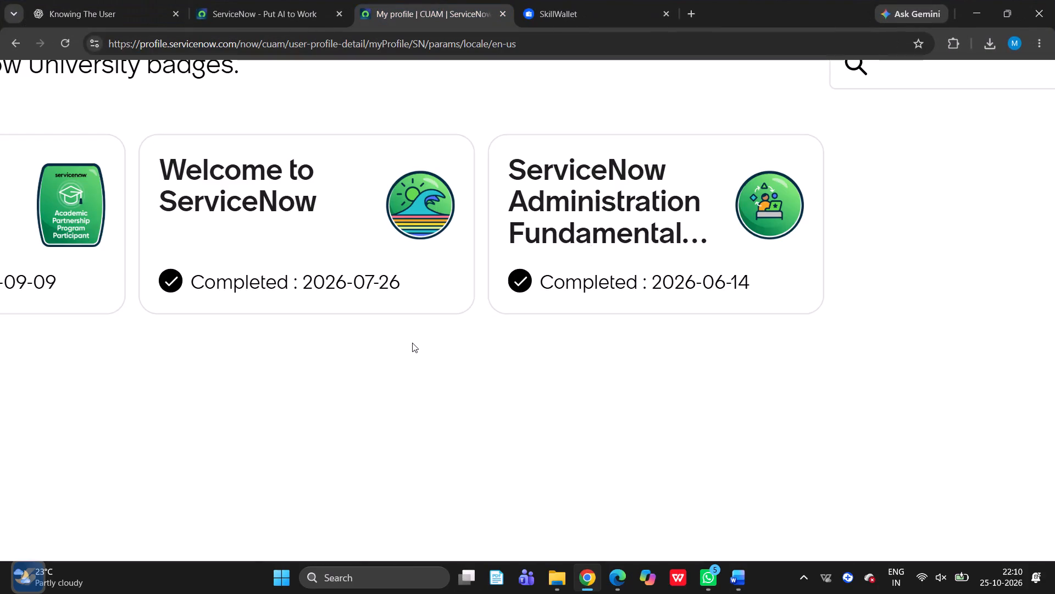
{"action": "scroll", "coordinate": [412, 343], "scroll_direction": "up", "scroll_amount": 1}
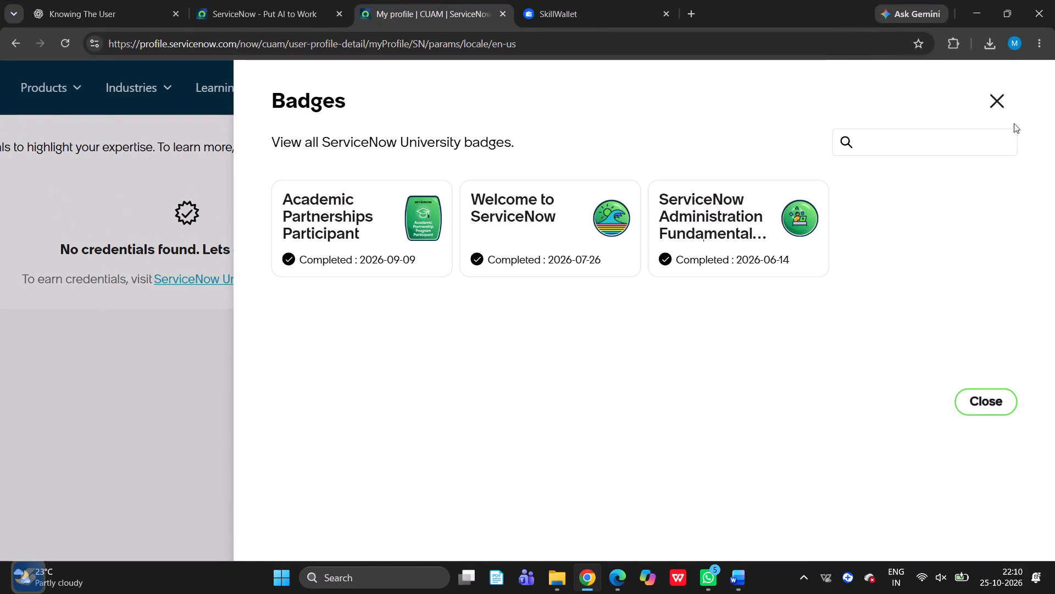
{"action": "left_click", "coordinate": [1004, 96]}
{"action": "scroll", "coordinate": [696, 386], "scroll_direction": "up", "scroll_amount": 2}
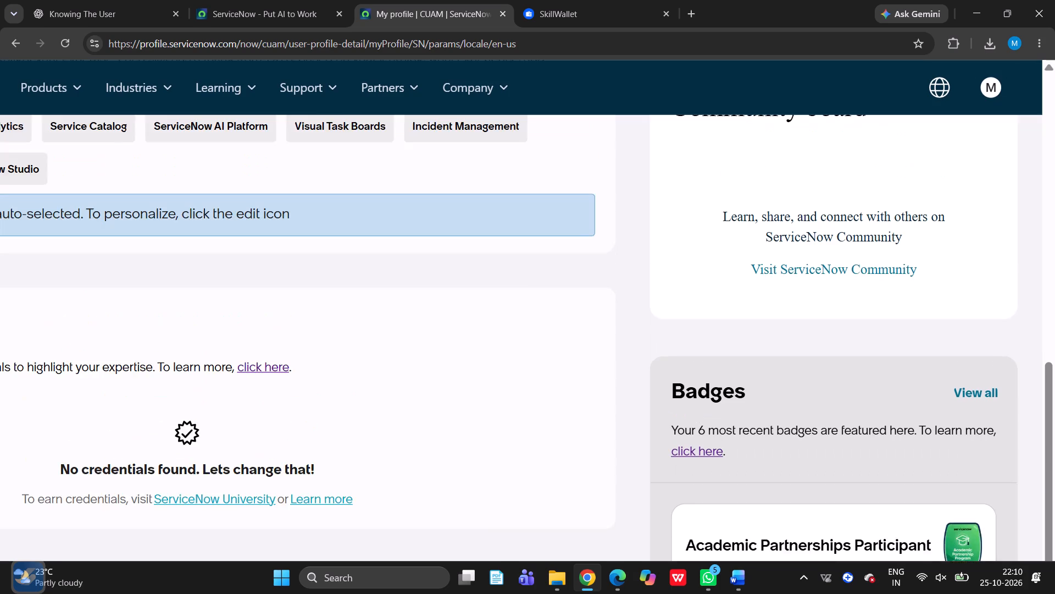
{"action": "scroll", "coordinate": [696, 386], "scroll_direction": "up", "scroll_amount": 4}
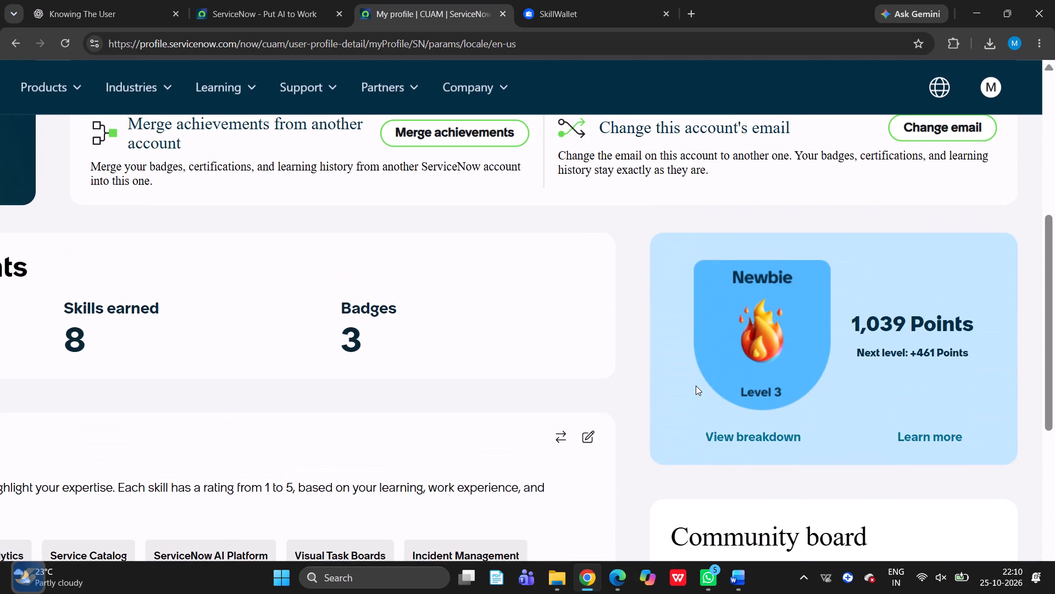
{"action": "scroll", "coordinate": [696, 386], "scroll_direction": "up", "scroll_amount": 1}
{"action": "left_click", "coordinate": [740, 429]}
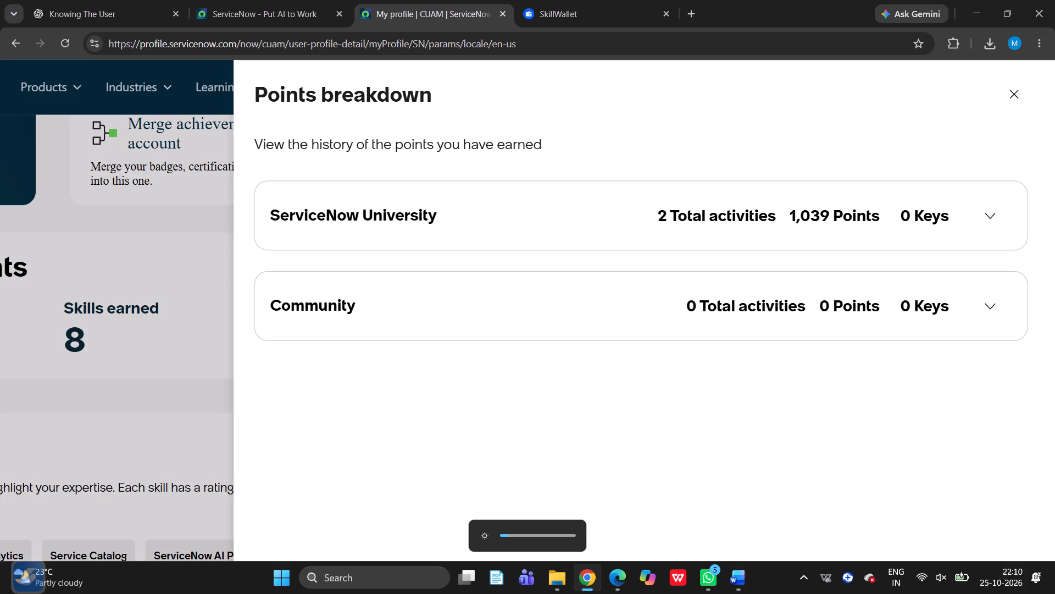
{"action": "left_click", "coordinate": [990, 217]}
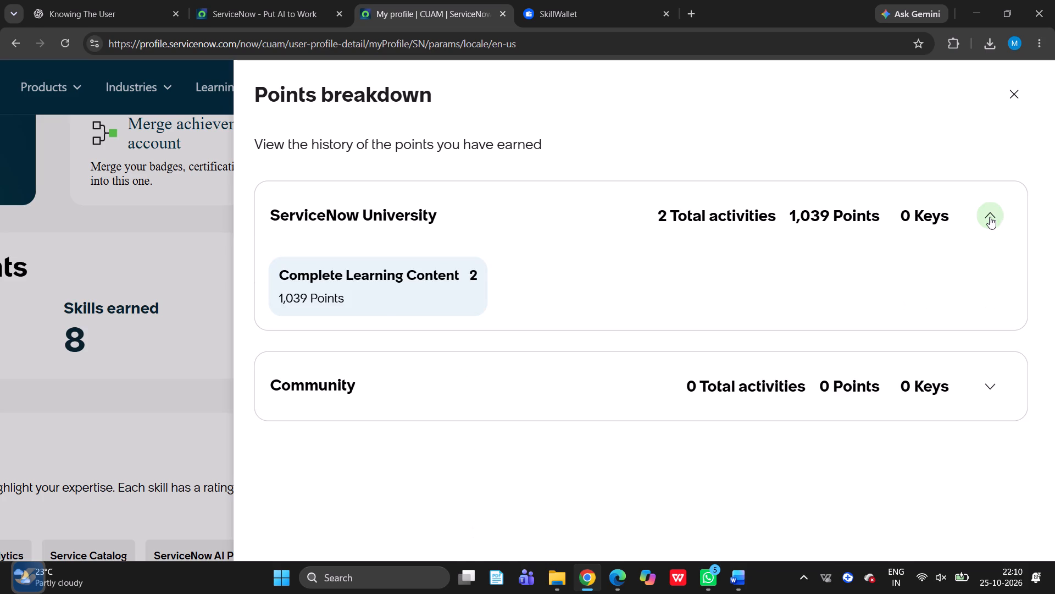
{"action": "left_click", "coordinate": [410, 285]}
Close the points breakdown on the ServiceNow profile and bring the Newbie Level 3 points card into view.
{"action": "left_click", "coordinate": [1010, 97]}
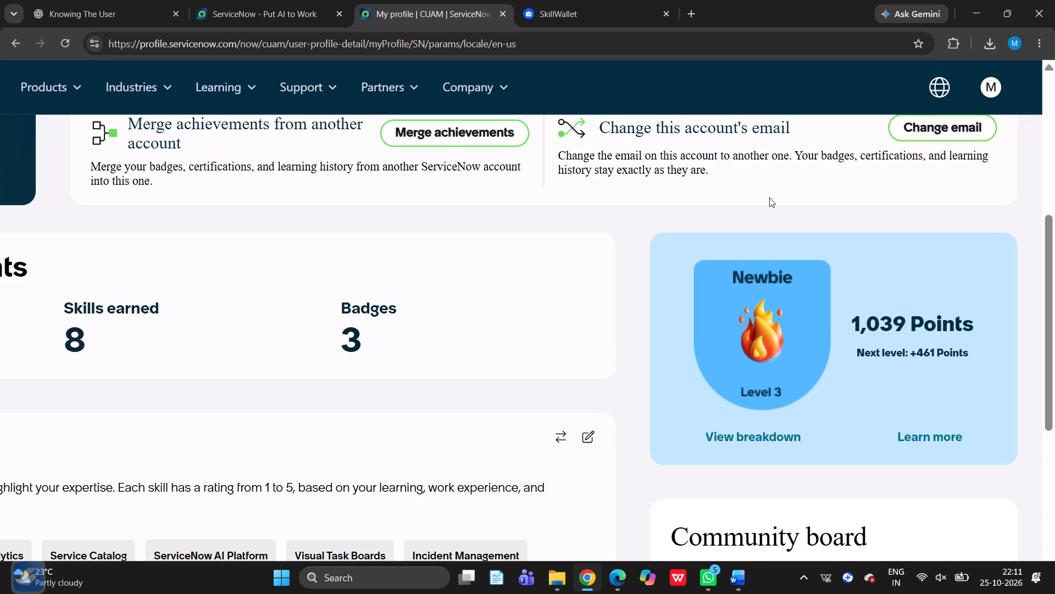
{"action": "scroll", "coordinate": [641, 250], "scroll_direction": "up", "scroll_amount": 7}
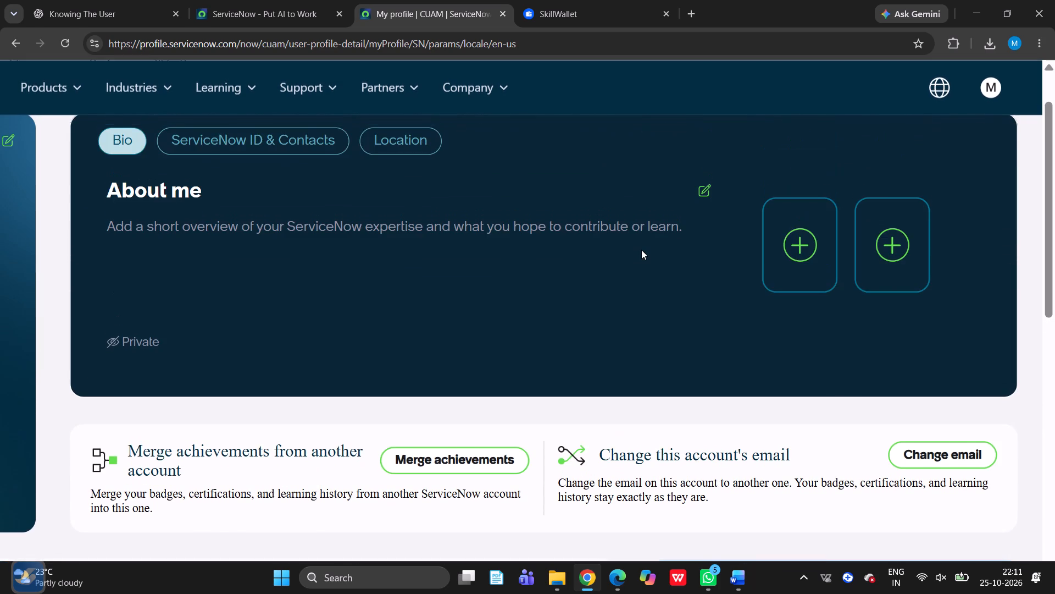
{"action": "scroll", "coordinate": [641, 250], "scroll_direction": "down", "scroll_amount": 4}
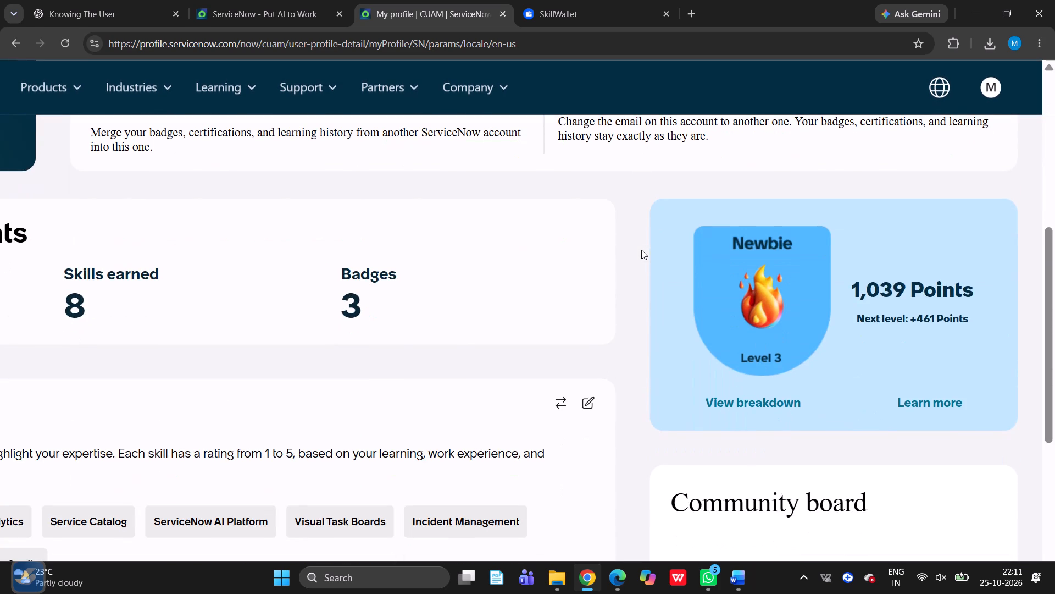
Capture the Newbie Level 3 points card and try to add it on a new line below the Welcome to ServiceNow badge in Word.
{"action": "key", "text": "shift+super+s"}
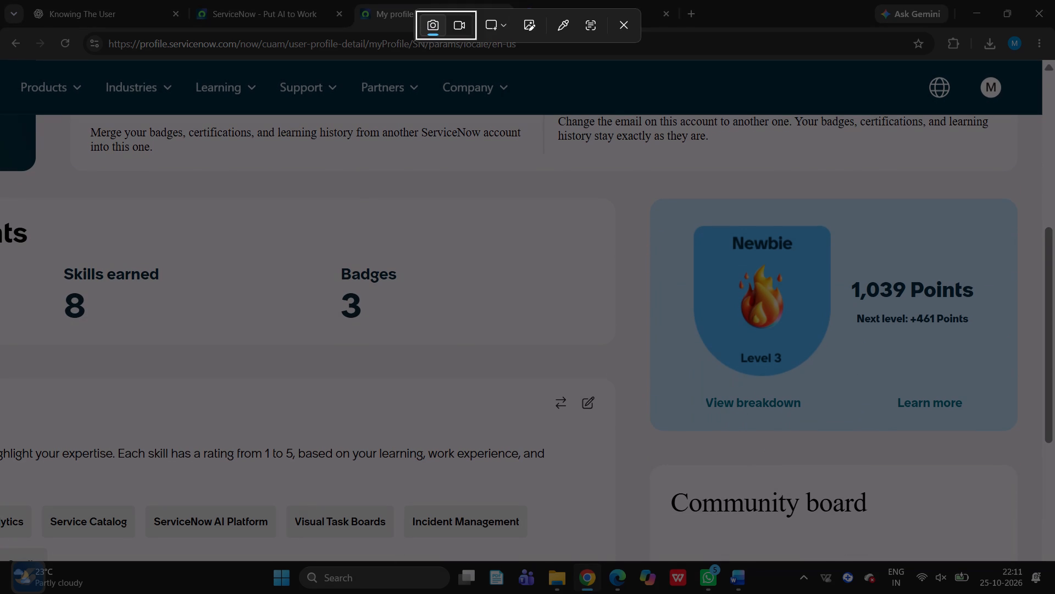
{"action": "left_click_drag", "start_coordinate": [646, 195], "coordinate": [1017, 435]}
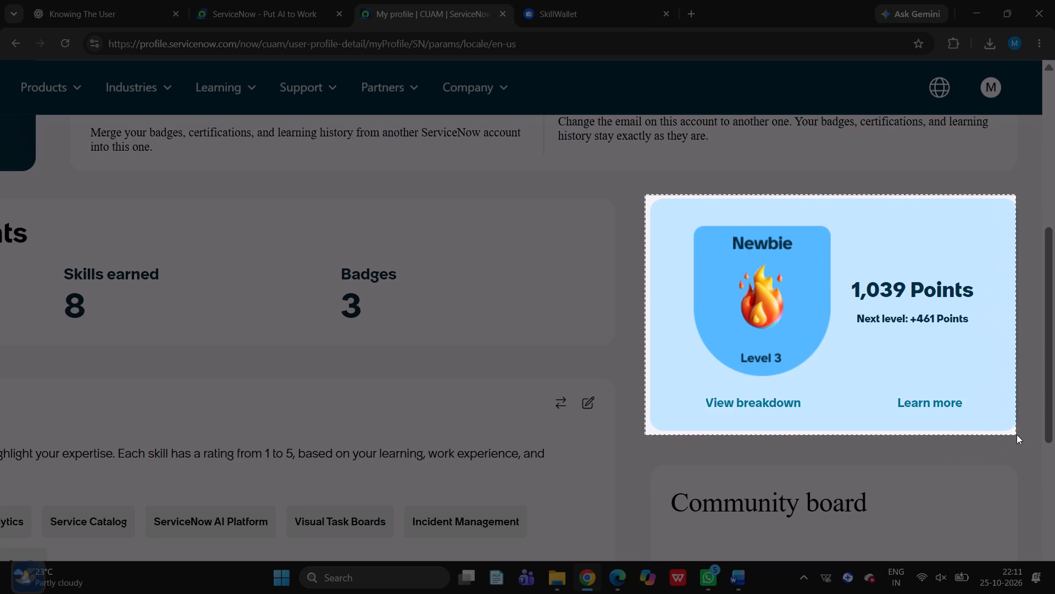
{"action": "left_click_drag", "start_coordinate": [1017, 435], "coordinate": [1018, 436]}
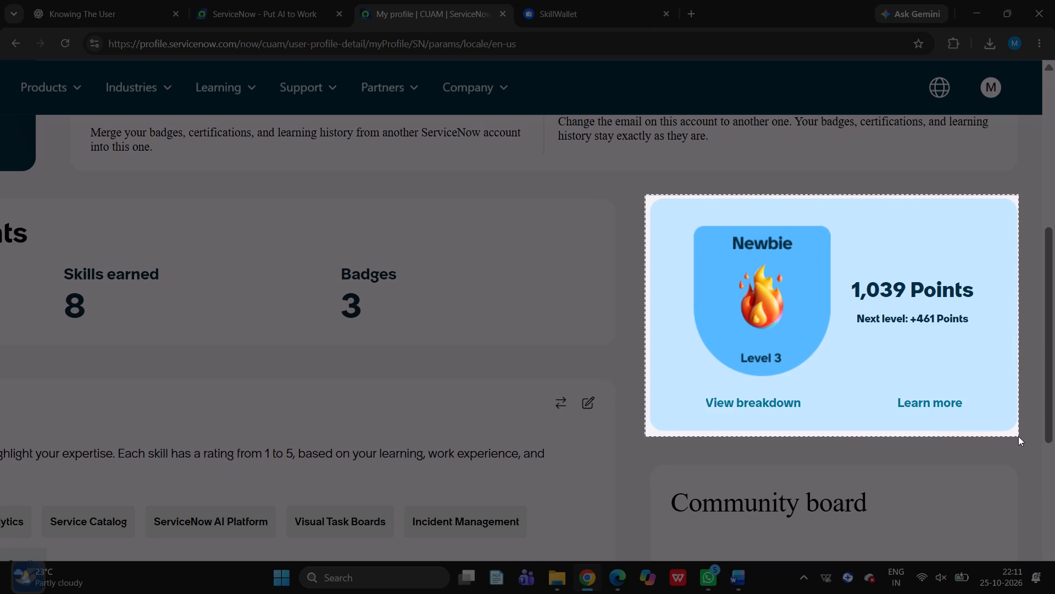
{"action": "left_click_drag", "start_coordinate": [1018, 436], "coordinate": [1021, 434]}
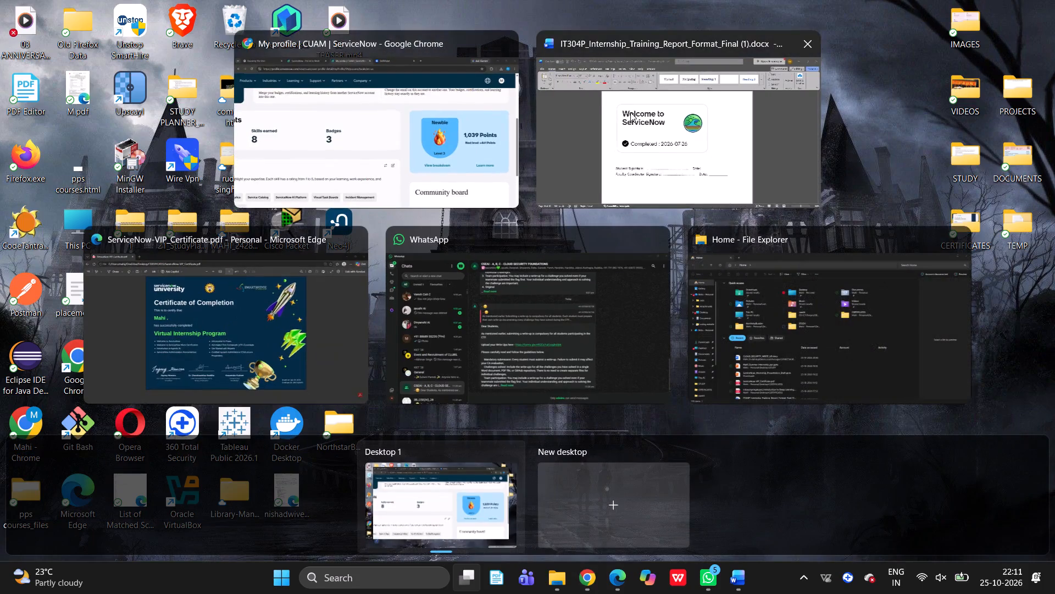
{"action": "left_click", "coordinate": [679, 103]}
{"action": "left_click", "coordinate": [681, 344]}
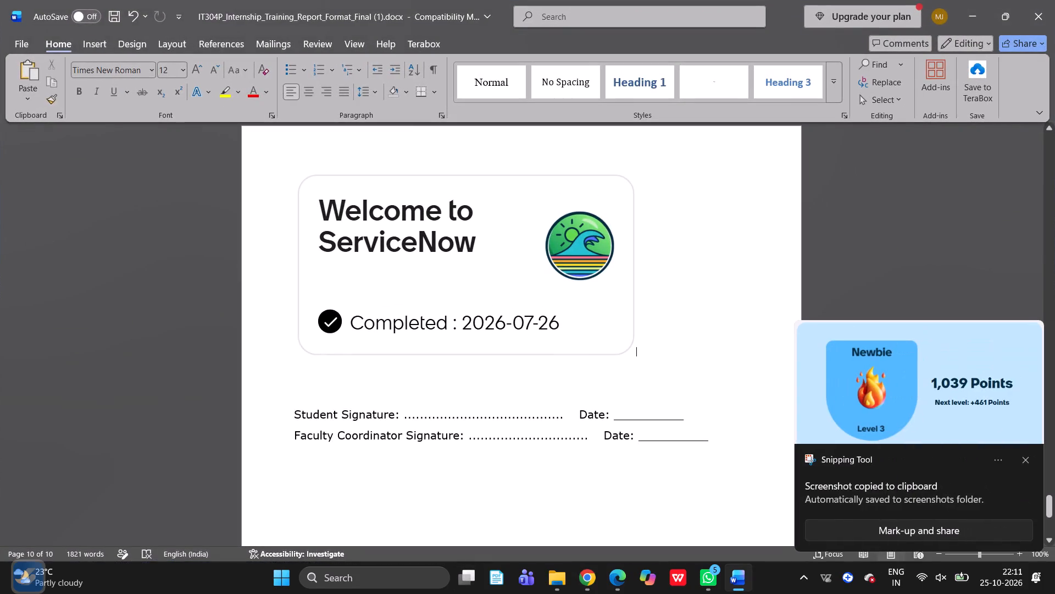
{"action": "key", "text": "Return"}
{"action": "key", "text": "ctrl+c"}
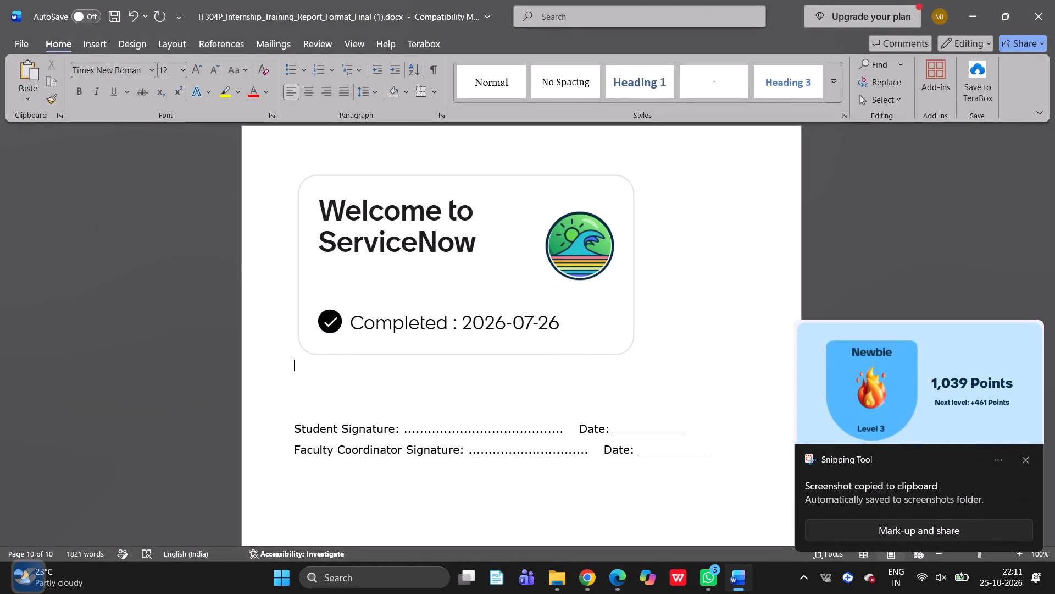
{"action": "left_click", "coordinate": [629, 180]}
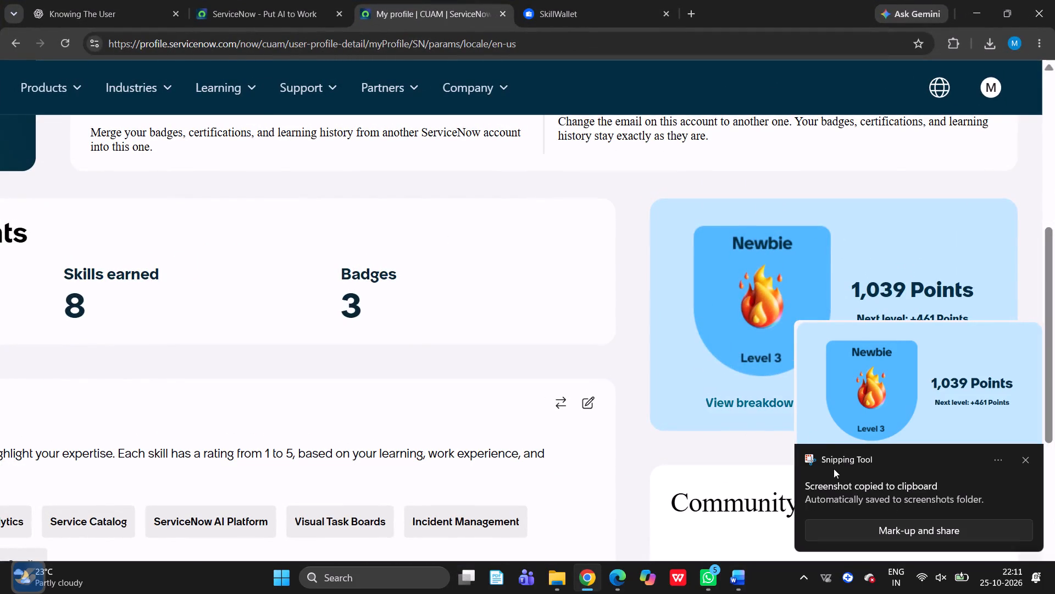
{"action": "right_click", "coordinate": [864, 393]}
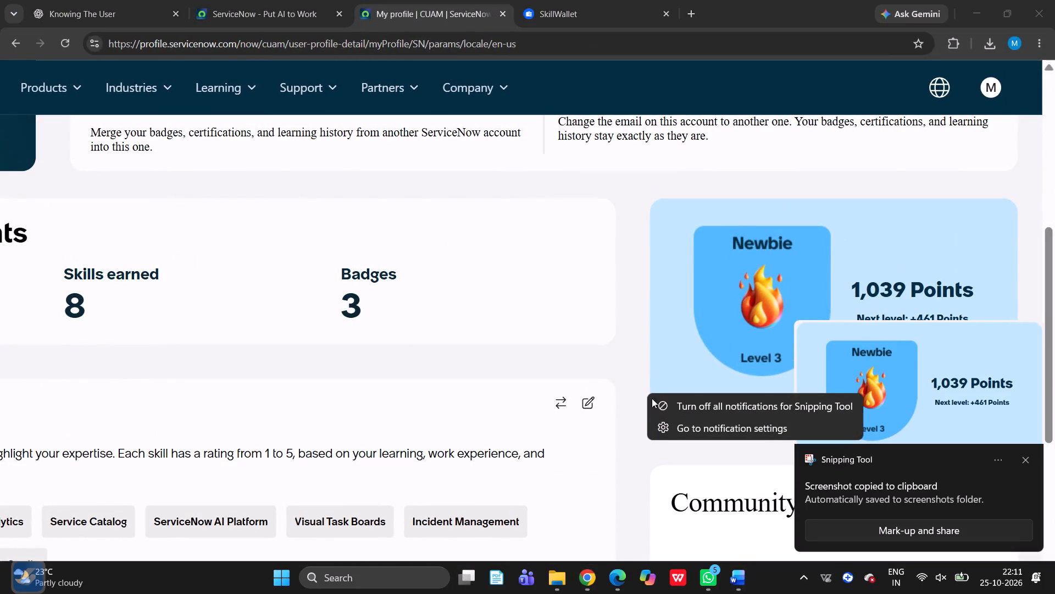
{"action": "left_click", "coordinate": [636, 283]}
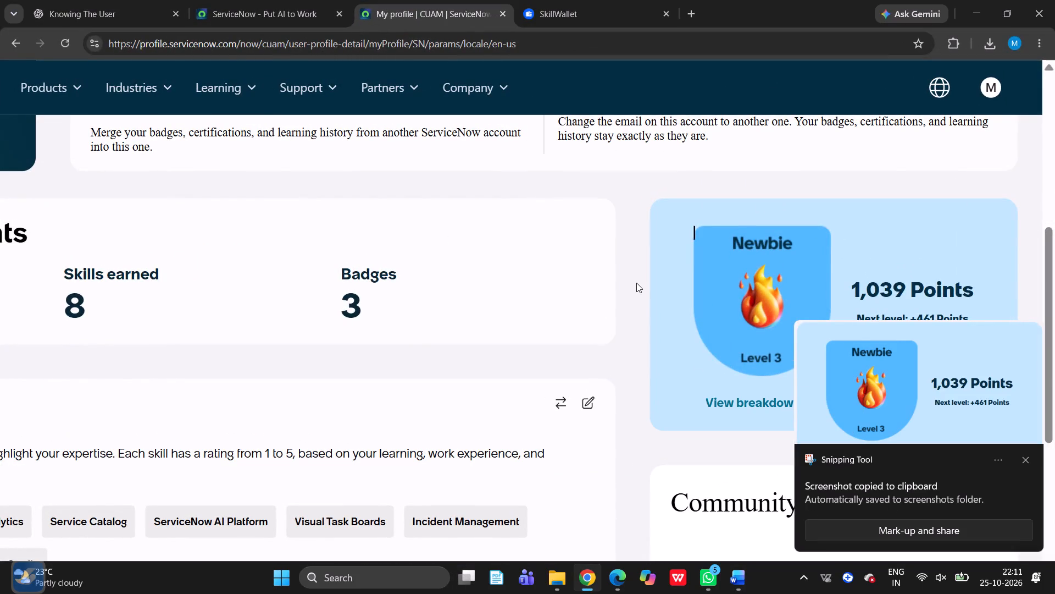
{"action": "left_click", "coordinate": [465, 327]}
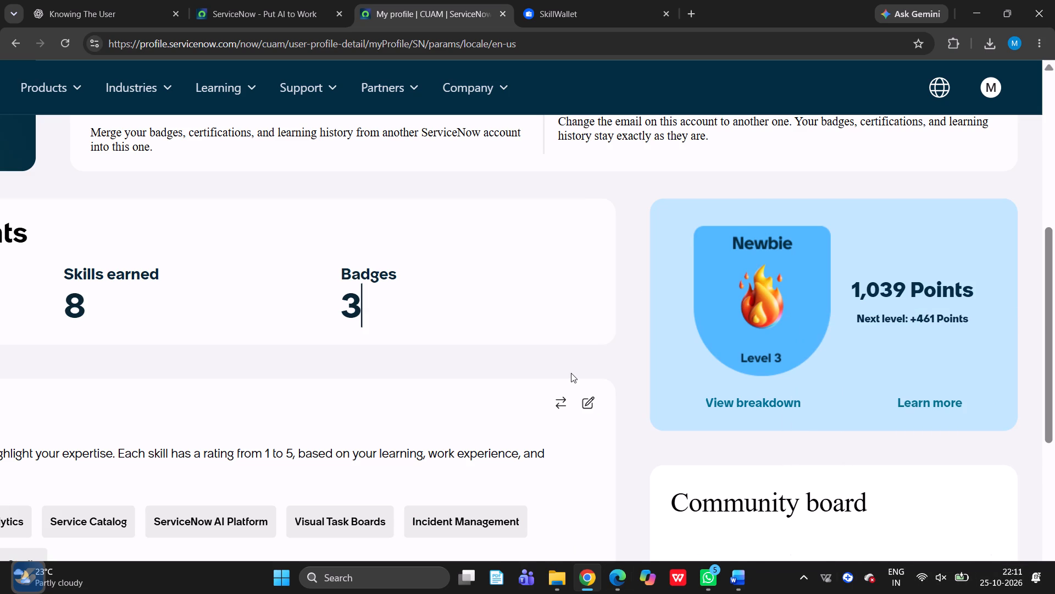
Capture the whole Newbie Level 3 points card again and paste it on a new line below the Welcome to ServiceNow badge in Word.
{"action": "key", "text": "shift+super+s"}
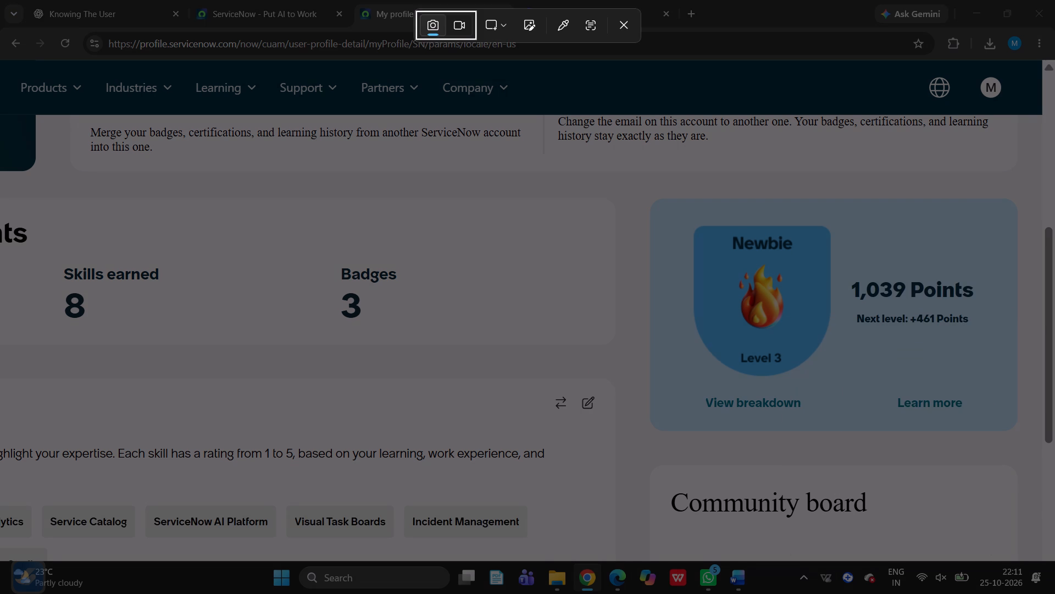
{"action": "left_click_drag", "start_coordinate": [643, 196], "coordinate": [989, 441]}
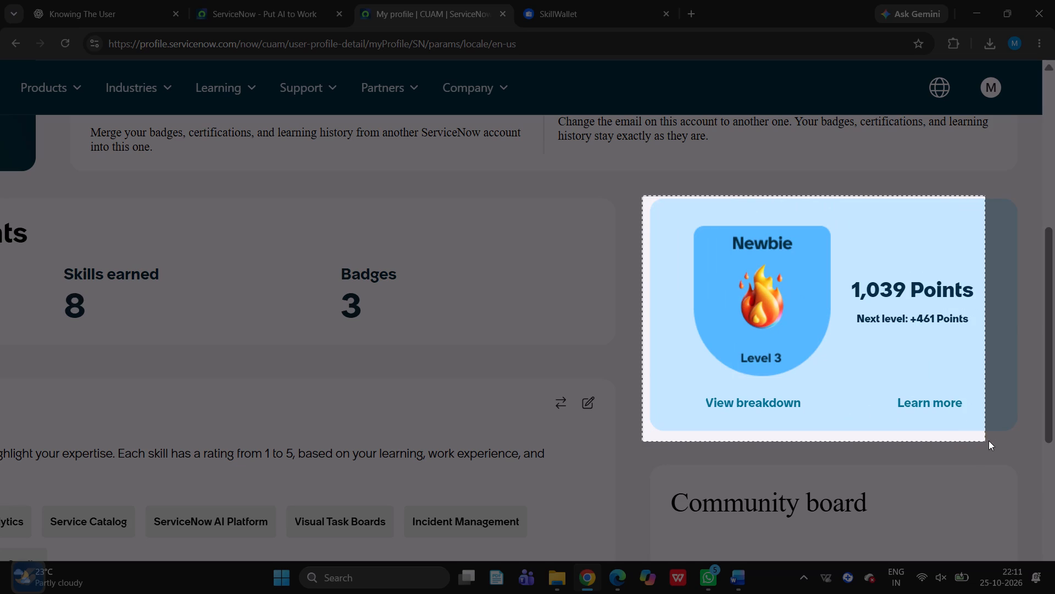
{"action": "left_click_drag", "start_coordinate": [989, 441], "coordinate": [1021, 433]}
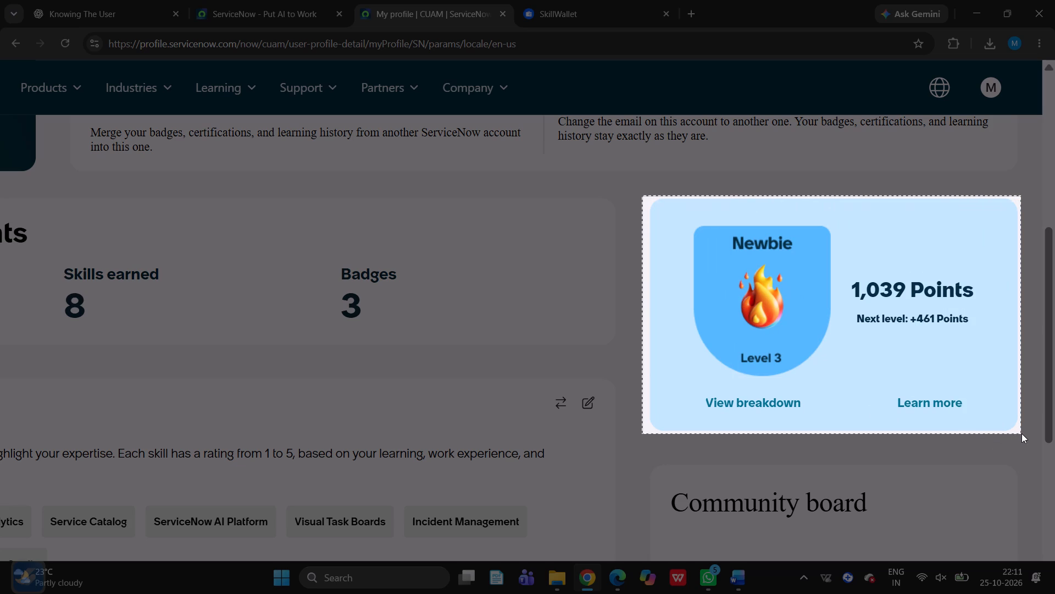
{"action": "left_click_drag", "start_coordinate": [1021, 433], "coordinate": [1024, 434]}
{"action": "left_click", "coordinate": [763, 187]}
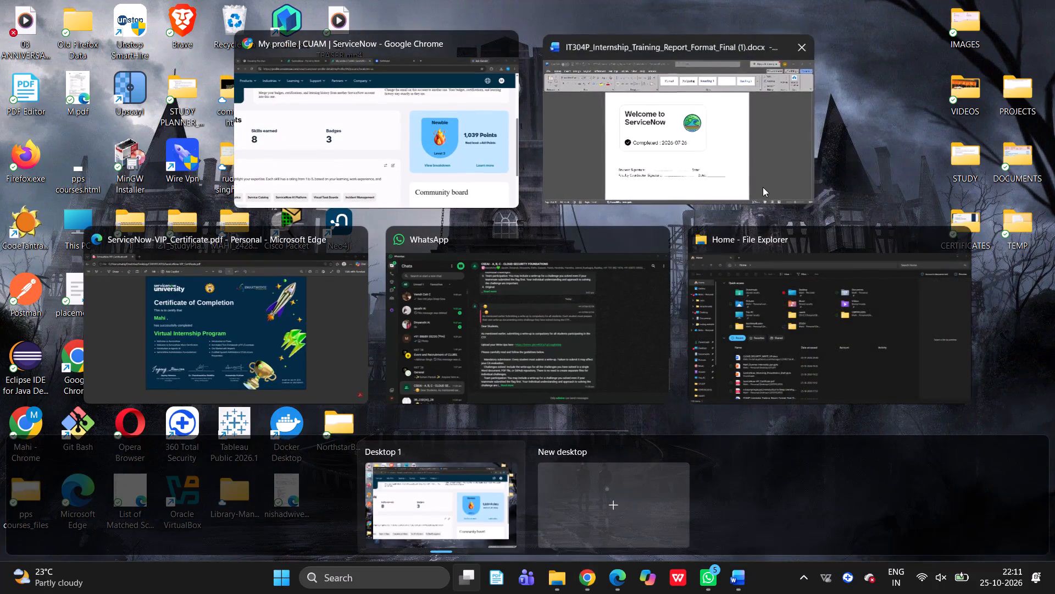
{"action": "left_click", "coordinate": [652, 349]}
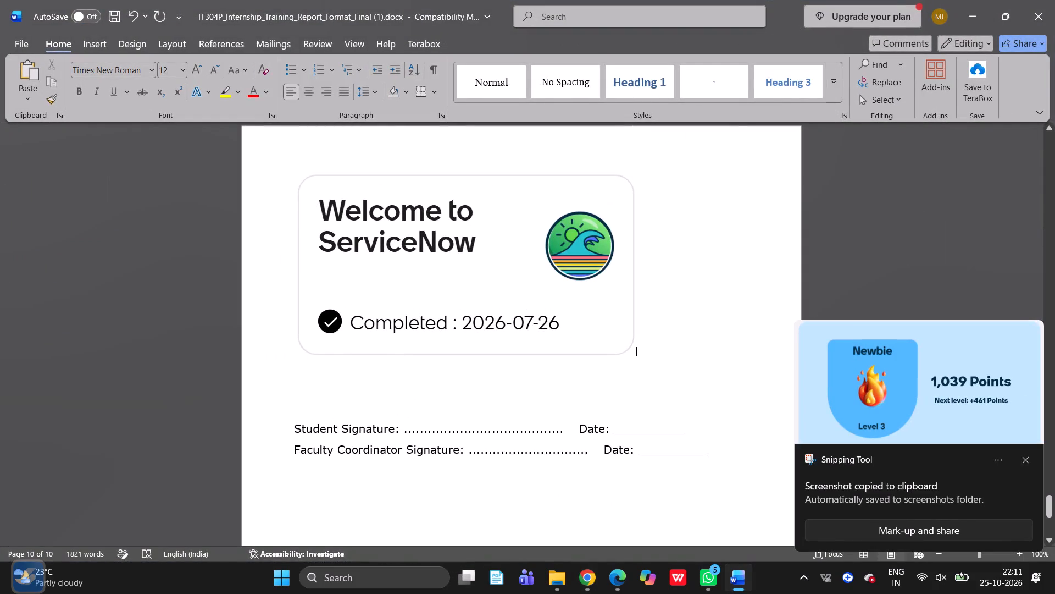
{"action": "left_click", "coordinate": [652, 341]}
{"action": "key", "text": "Return"}
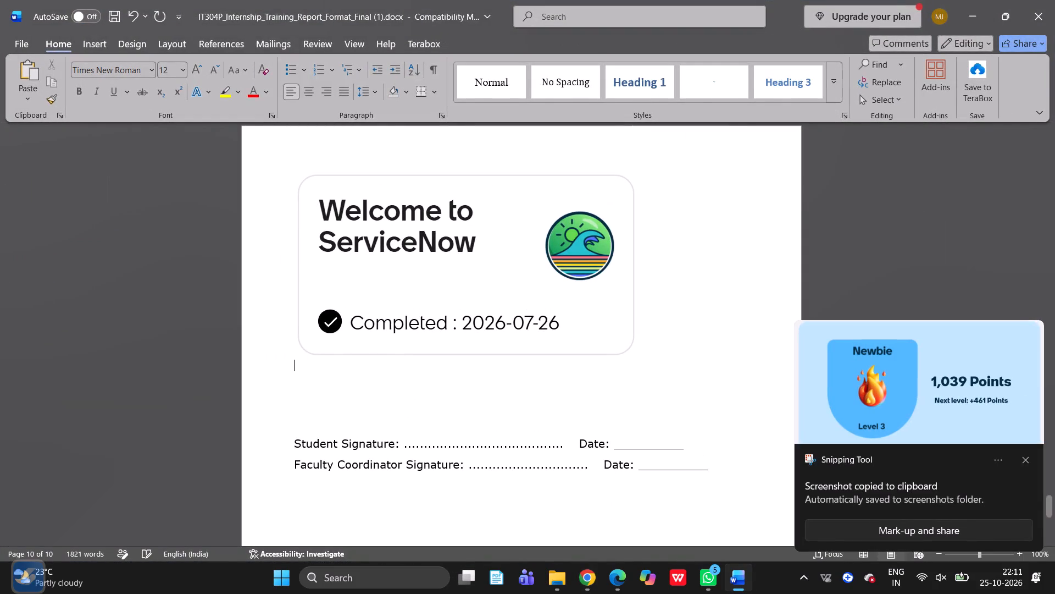
{"action": "key", "text": "ctrl+v"}
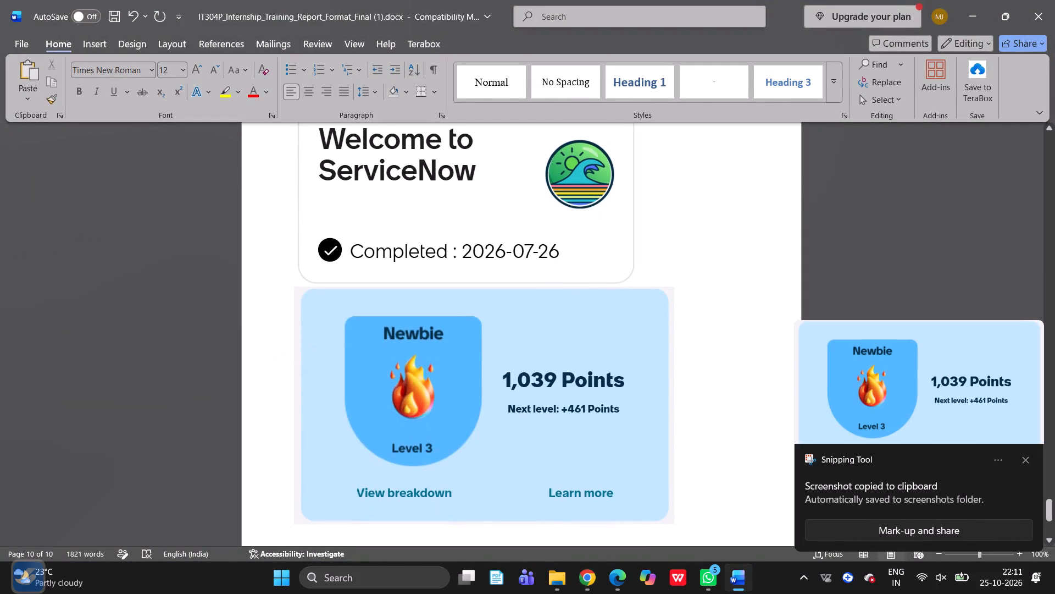
Copy the "Relevant Screenshots" item from ChatGPT in Chrome and paste it above the Newbie points card in Word, removing the empty line beneath it.
{"action": "left_click", "coordinate": [655, 166]}
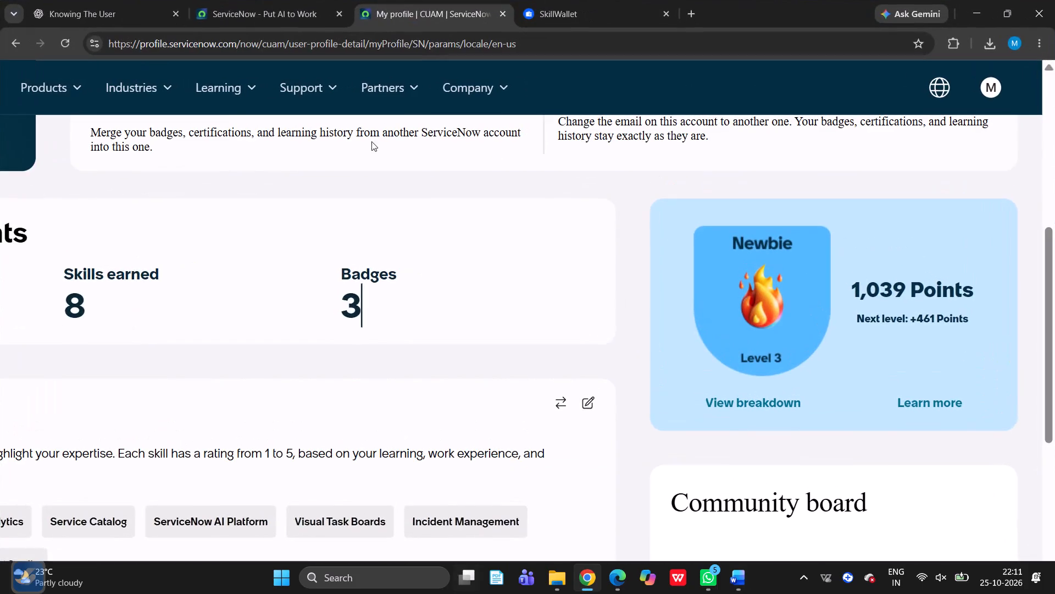
{"action": "left_click", "coordinate": [99, 0]}
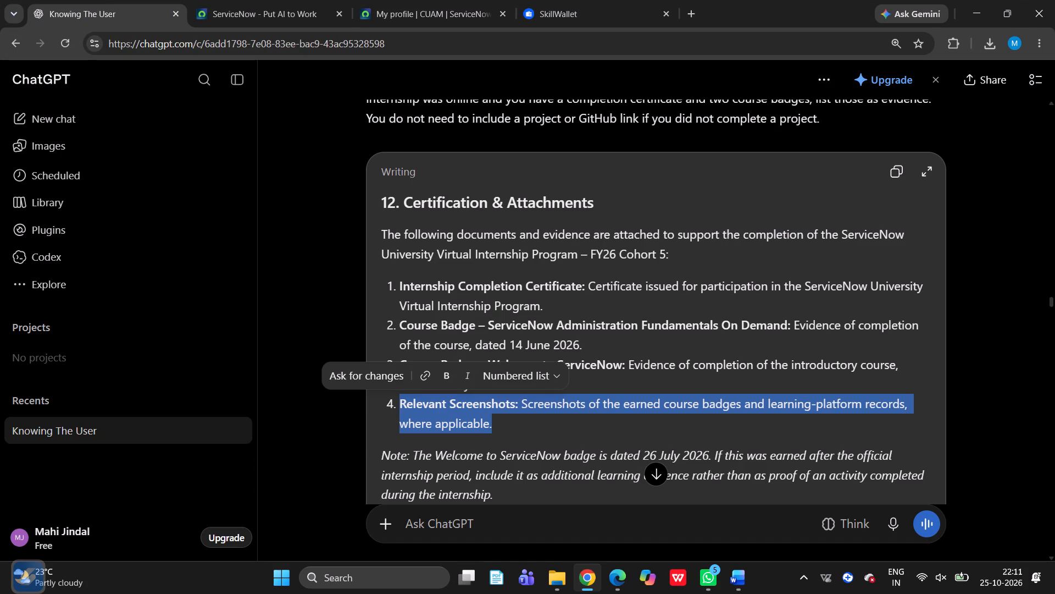
{"action": "left_click", "coordinate": [506, 425]}
{"action": "left_click_drag", "start_coordinate": [506, 425], "coordinate": [437, 405]}
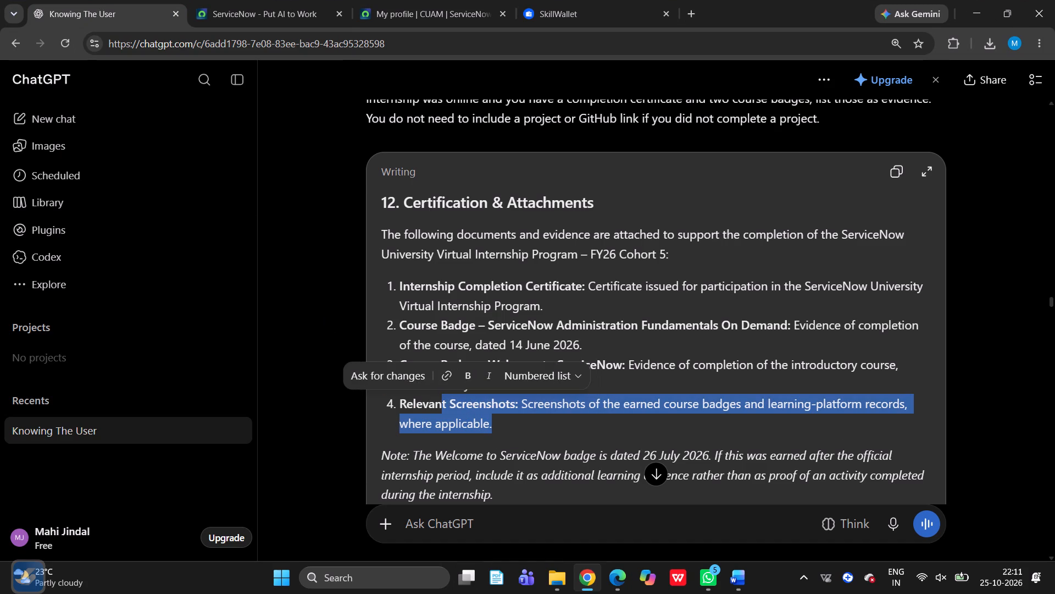
{"action": "left_click_drag", "start_coordinate": [437, 405], "coordinate": [403, 399]}
{"action": "key", "text": "ctrl+c"}
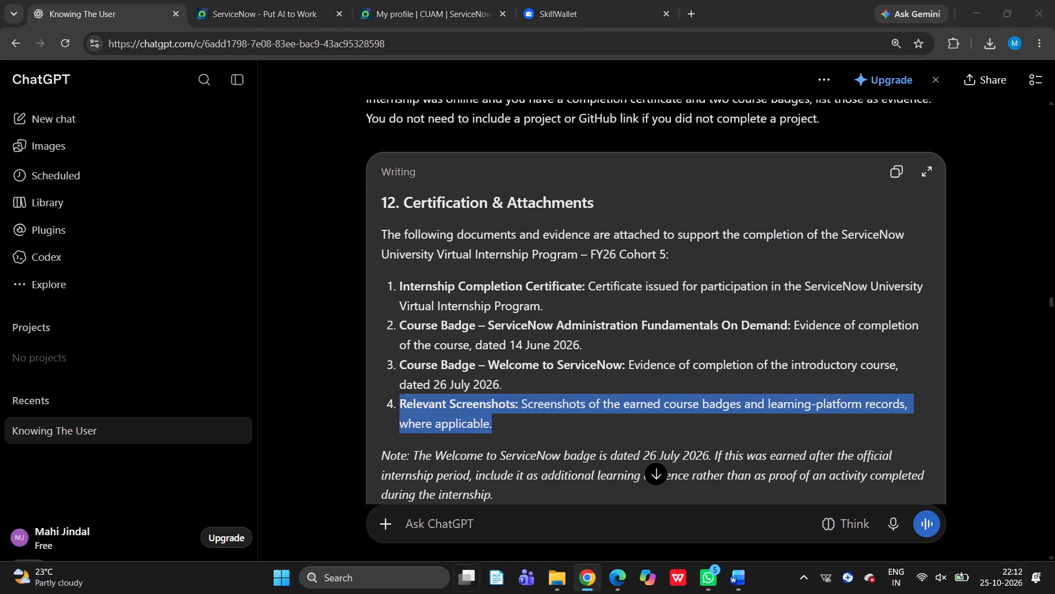
{"action": "left_click", "coordinate": [637, 166]}
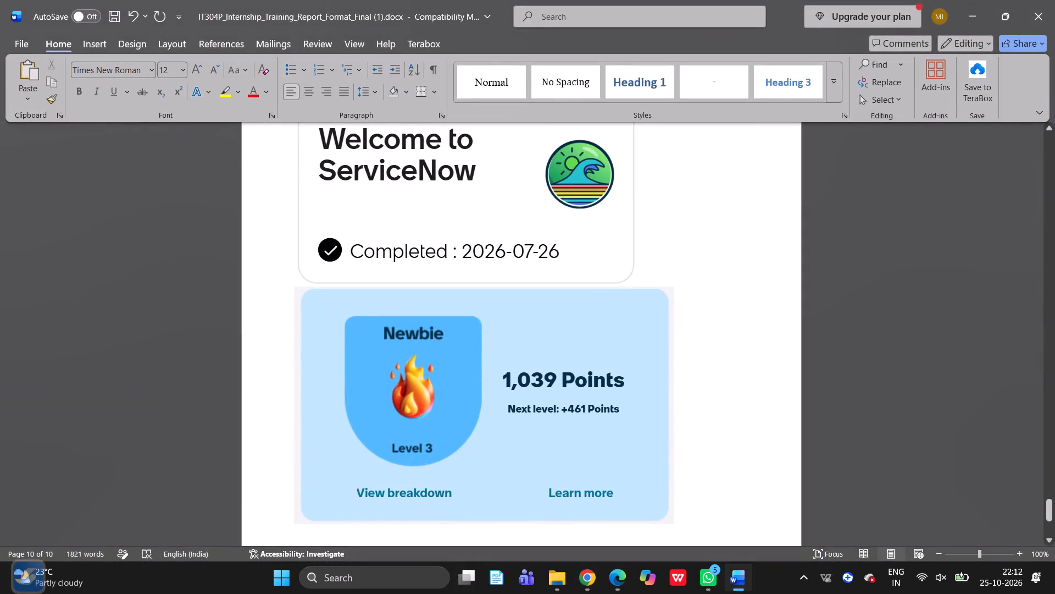
{"action": "left_click", "coordinate": [665, 274]}
{"action": "key", "text": "Return"}
{"action": "key", "text": "ctrl+v"}
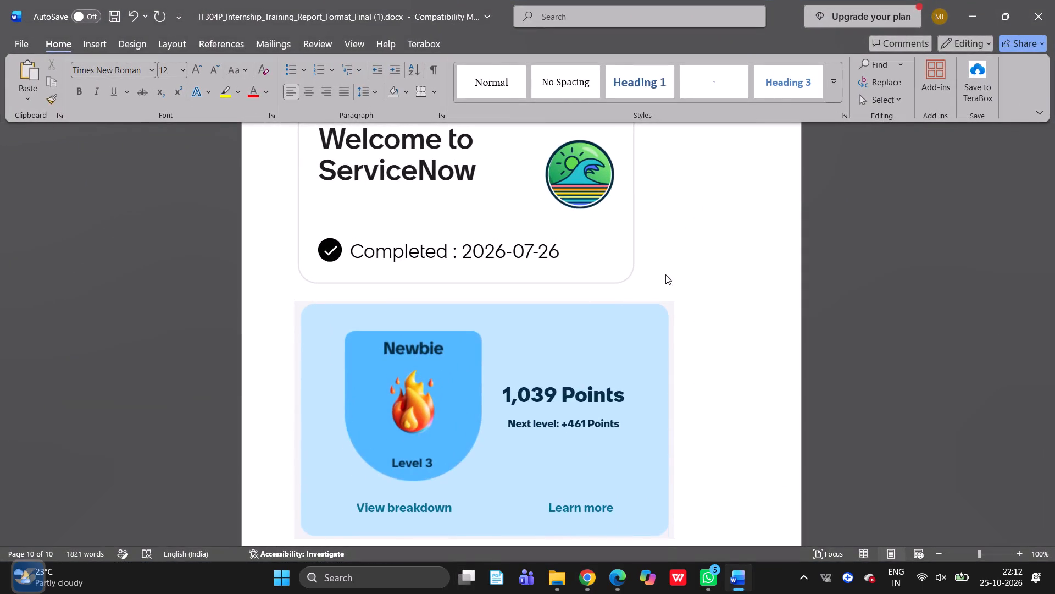
{"action": "key", "text": "BackSpace"}
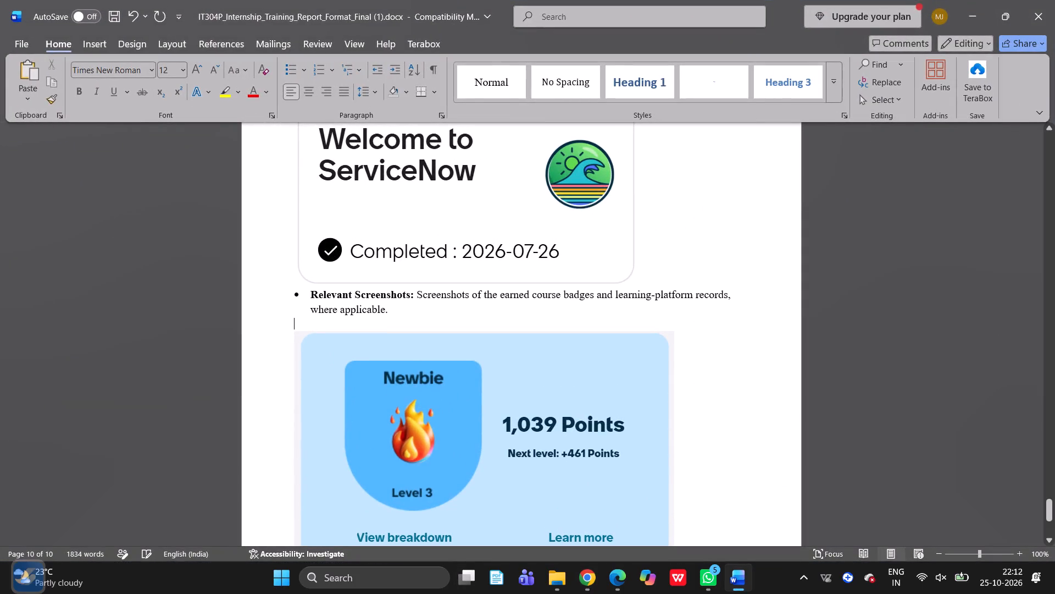
{"action": "key", "text": "BackSpace"}
{"action": "scroll", "coordinate": [441, 336], "scroll_direction": "down", "scroll_amount": 1}
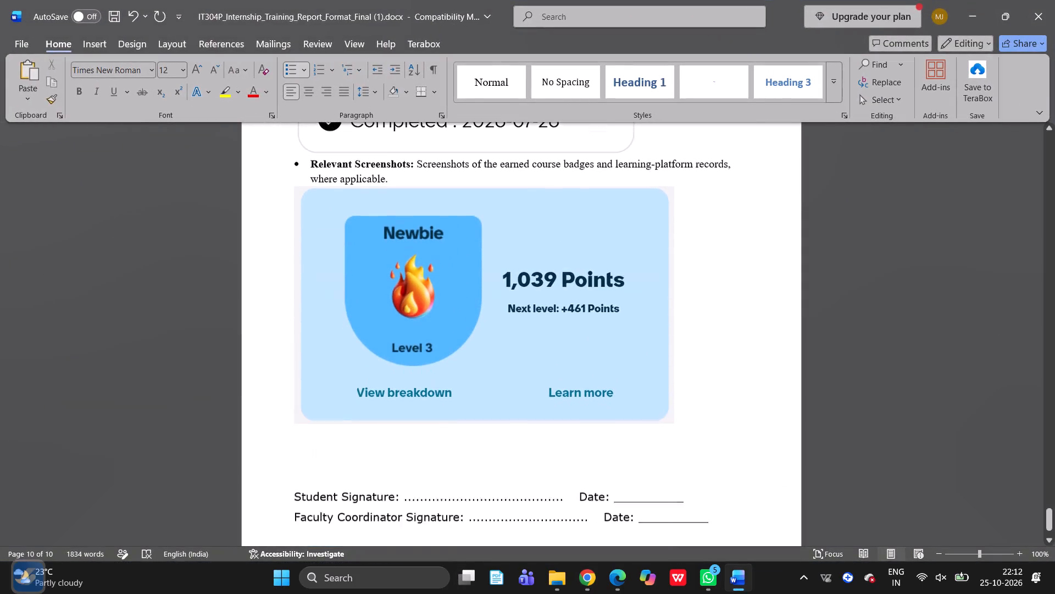
{"action": "scroll", "coordinate": [441, 336], "scroll_direction": "down", "scroll_amount": 1}
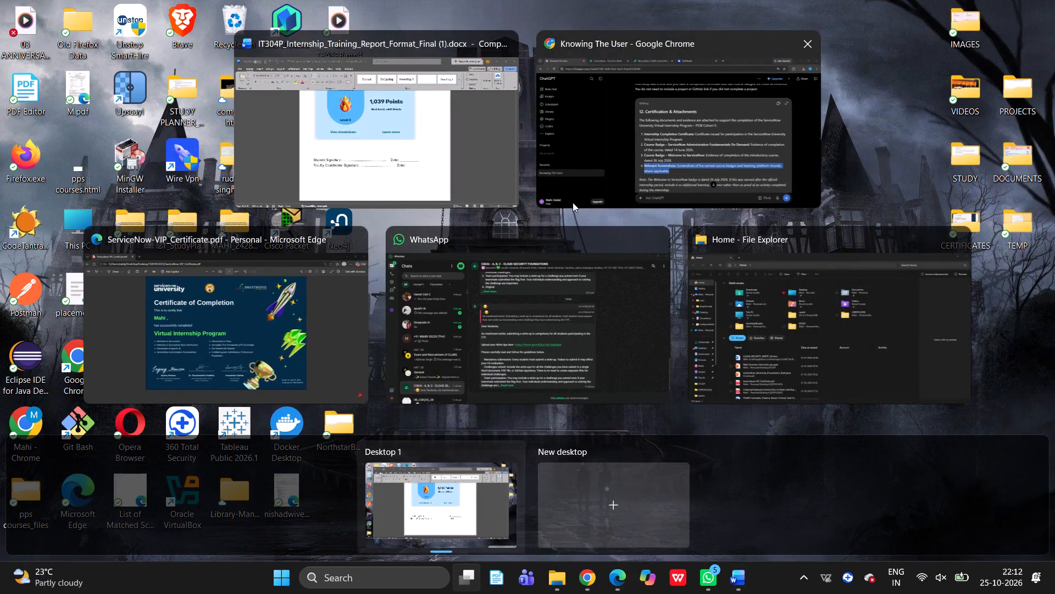
{"action": "left_click", "coordinate": [624, 131]}
{"action": "scroll", "coordinate": [397, 389], "scroll_direction": "down", "scroll_amount": 1}
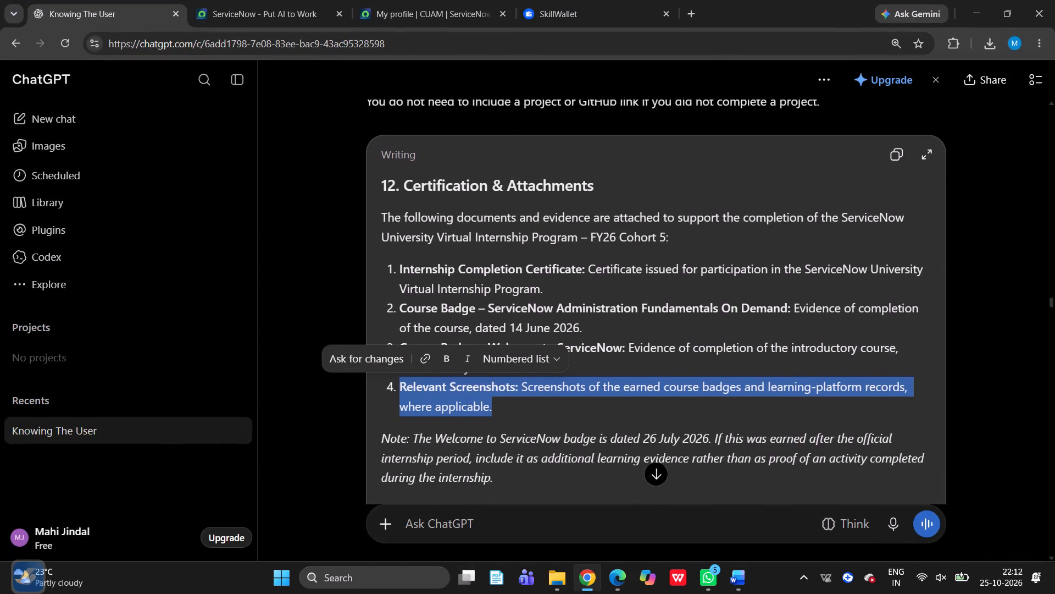
{"action": "scroll", "coordinate": [397, 389], "scroll_direction": "down", "scroll_amount": 2}
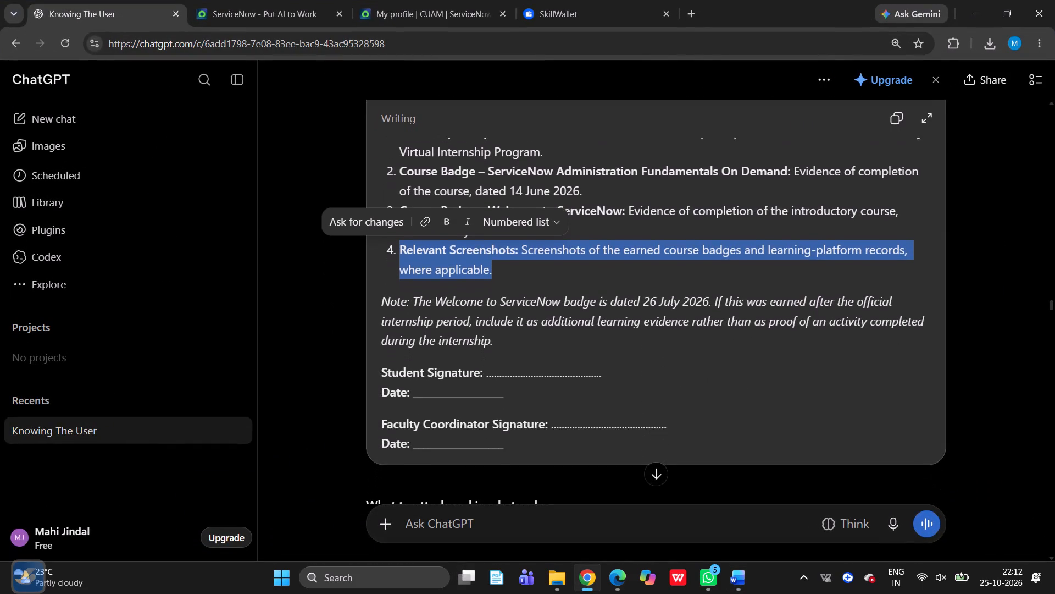
{"action": "scroll", "coordinate": [397, 389], "scroll_direction": "down", "scroll_amount": 1}
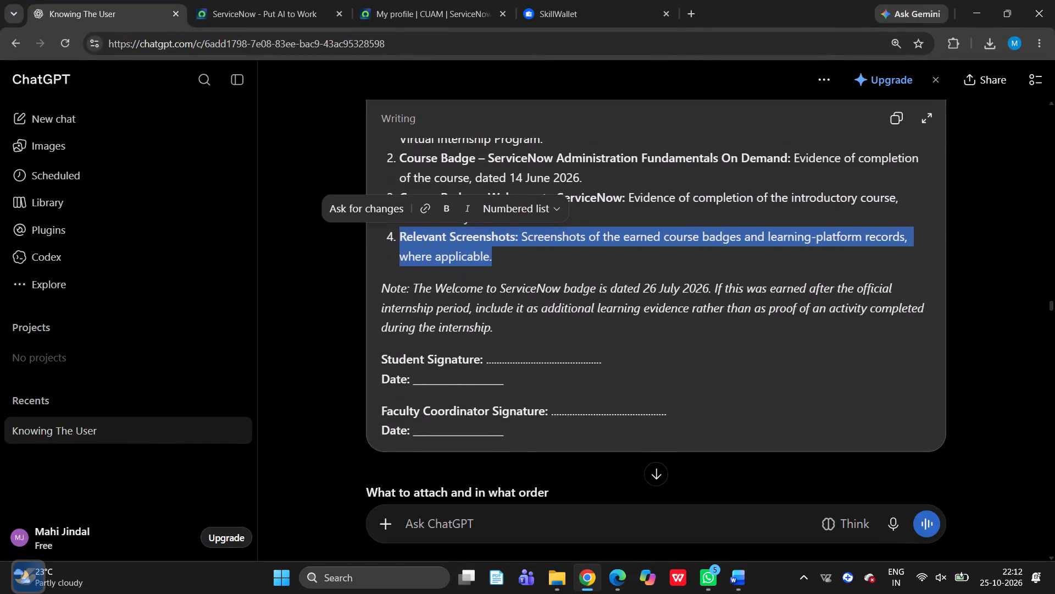
{"action": "scroll", "coordinate": [397, 389], "scroll_direction": "down", "scroll_amount": 2}
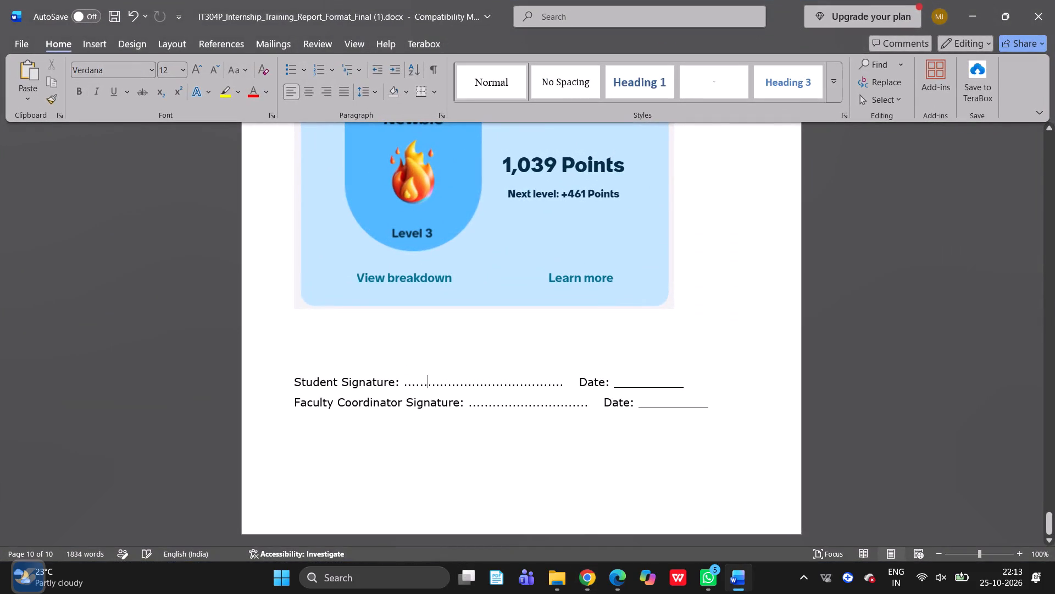
{"action": "type", "text": "ahi"}
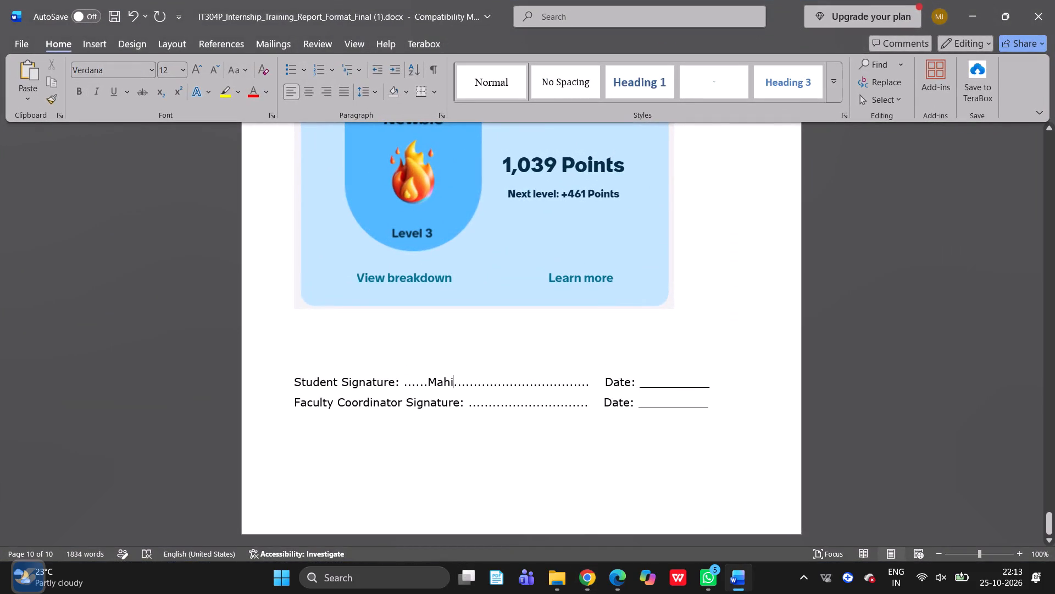
Enter "26 Oct" in the date blank beside the student signature.
{"action": "left_click", "coordinate": [664, 376]}
{"action": "left_click", "coordinate": [649, 382]}
{"action": "type", "text": "14"}
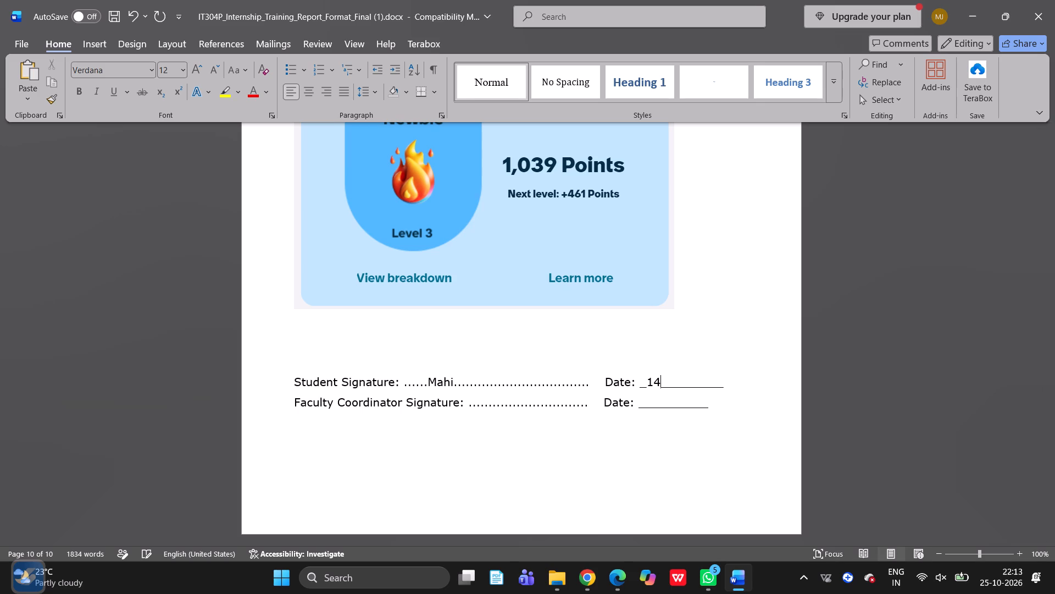
{"action": "key", "text": "BackSpace"}
{"action": "key", "text": "BackSpace"}
{"action": "type", "text": "26"}
{"action": "key", "text": "o"}
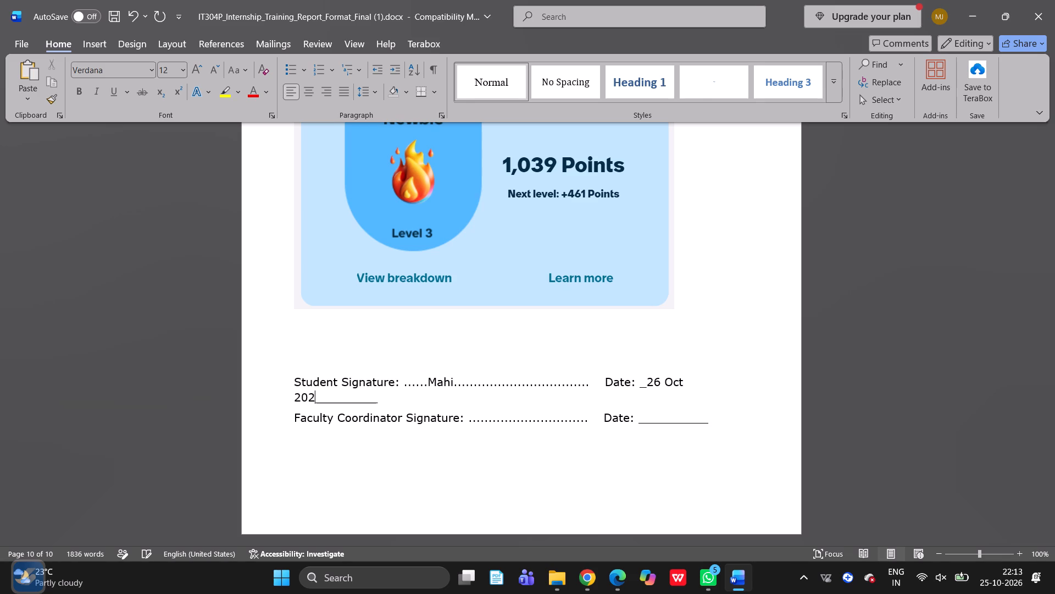
{"action": "key", "text": "6"}
{"action": "key", "text": "BackSpace"}
{"action": "key", "text": "BackSpace"}
{"action": "key", "text": "BackSpace"}
{"action": "key", "text": "BackSpace"}
{"action": "key", "text": "BackSpace"}
{"action": "key", "text": "BackSpace"}
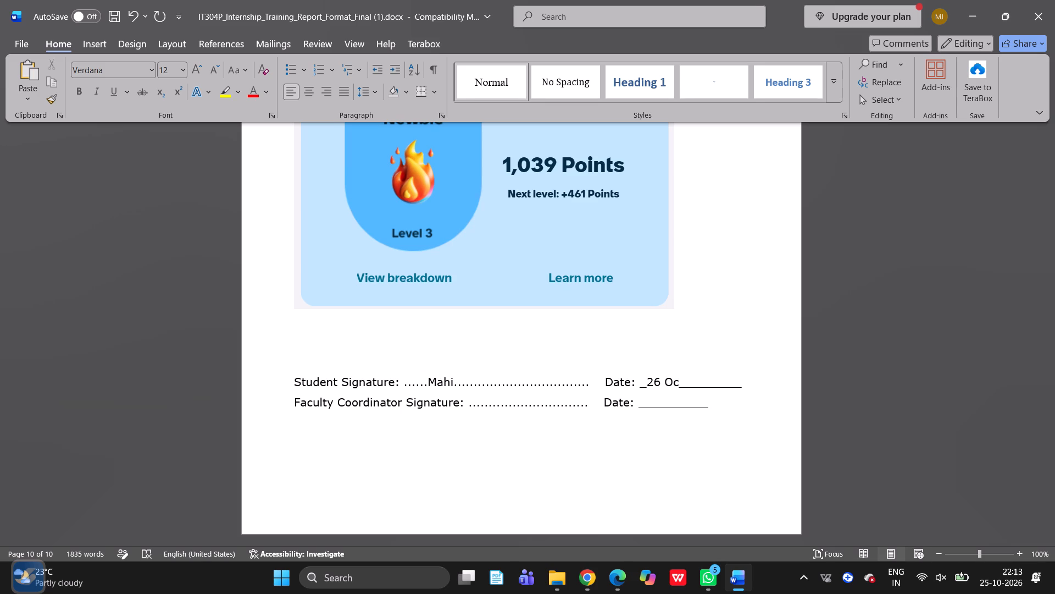
{"action": "key", "text": "t"}
Complete the student signature date as 26 Oct 2026, trimming the surplus underscores so the date stays on one line.
{"action": "left_click", "coordinate": [709, 387]}
{"action": "key", "text": "BackSpace"}
{"action": "key", "text": "BackSpace"}
{"action": "key", "text": "BackSpace"}
{"action": "key", "text": "BackSpace"}
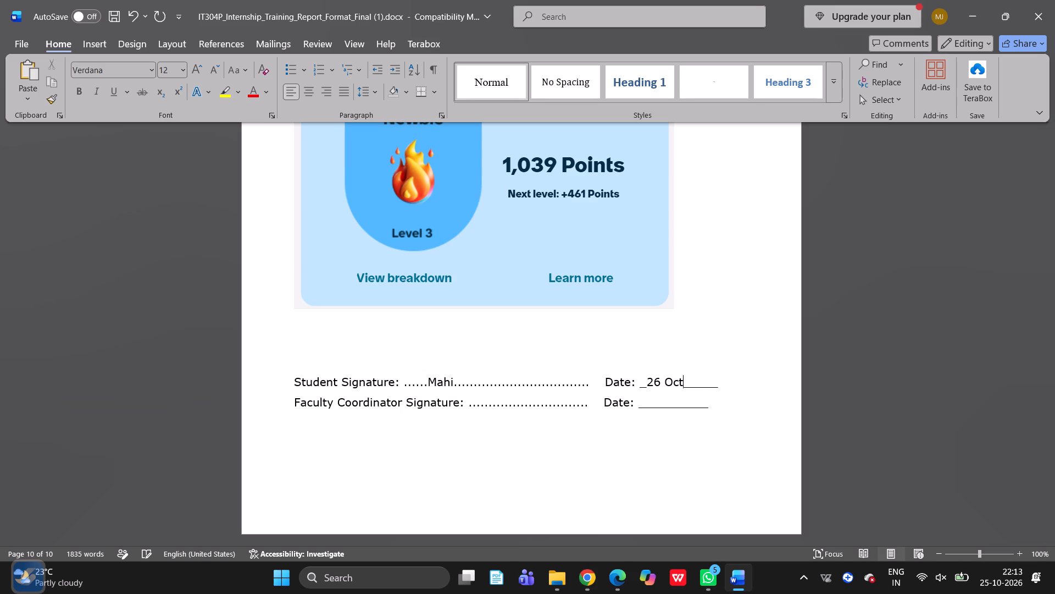
{"action": "key", "text": "space"}
{"action": "key", "text": "2"}
{"action": "type", "text": "02"}
{"action": "key", "text": "6"}
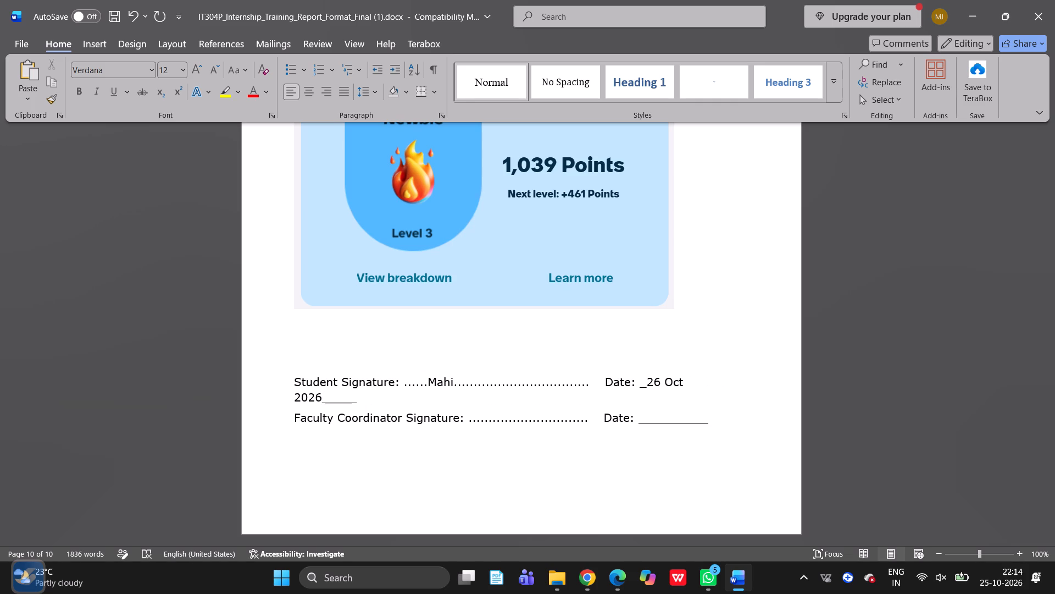
{"action": "key", "text": "BackSpace"}
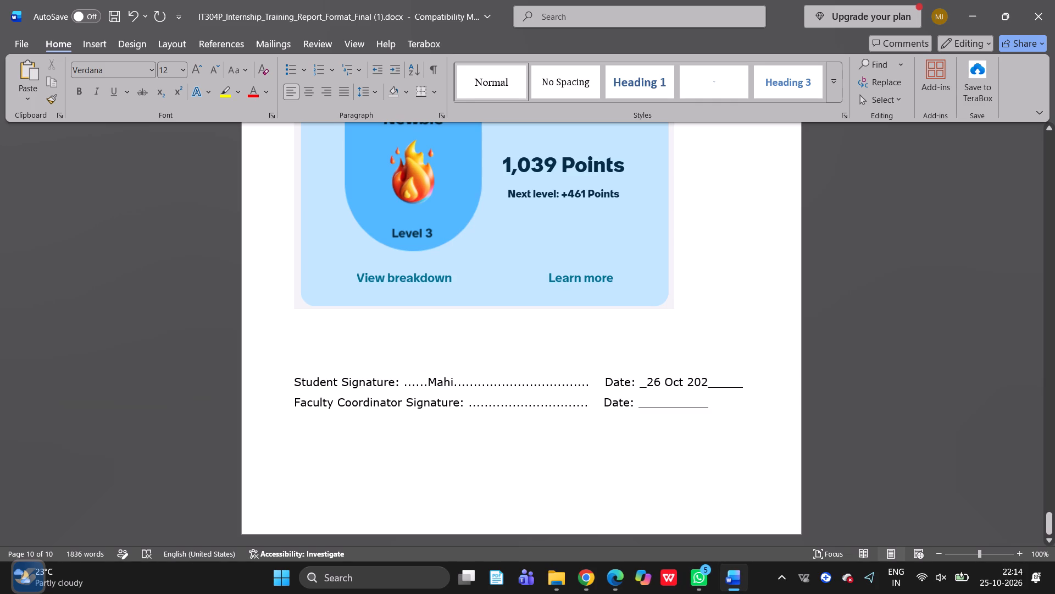
{"action": "left_click", "coordinate": [729, 386]}
{"action": "key", "text": "BackSpace"}
{"action": "key", "text": "BackSpace"}
{"action": "key", "text": "BackSpace"}
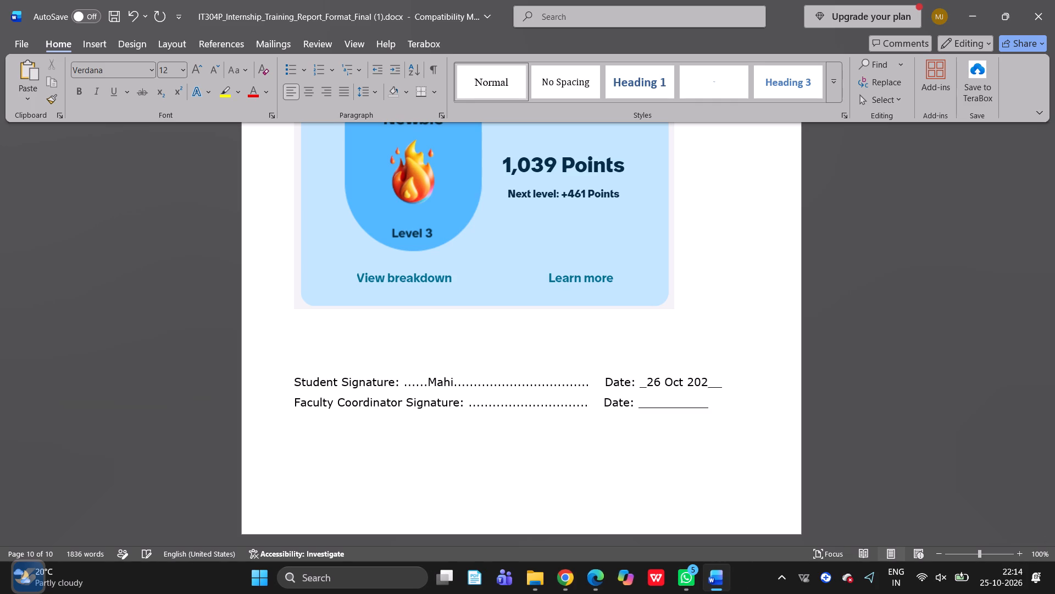
{"action": "key", "text": "6"}
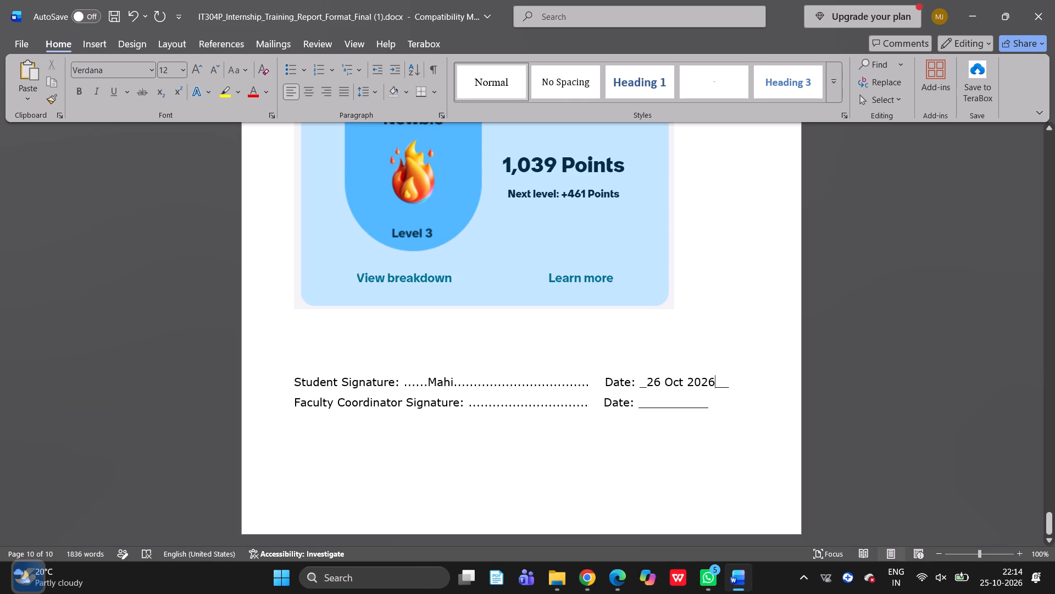
Move the student's first name further along the dotted Student Signature line, closer to its middle.
{"action": "left_click", "coordinate": [453, 383]}
{"action": "key", "text": "BackSpace"}
{"action": "key", "text": "BackSpace"}
{"action": "key", "text": "BackSpace"}
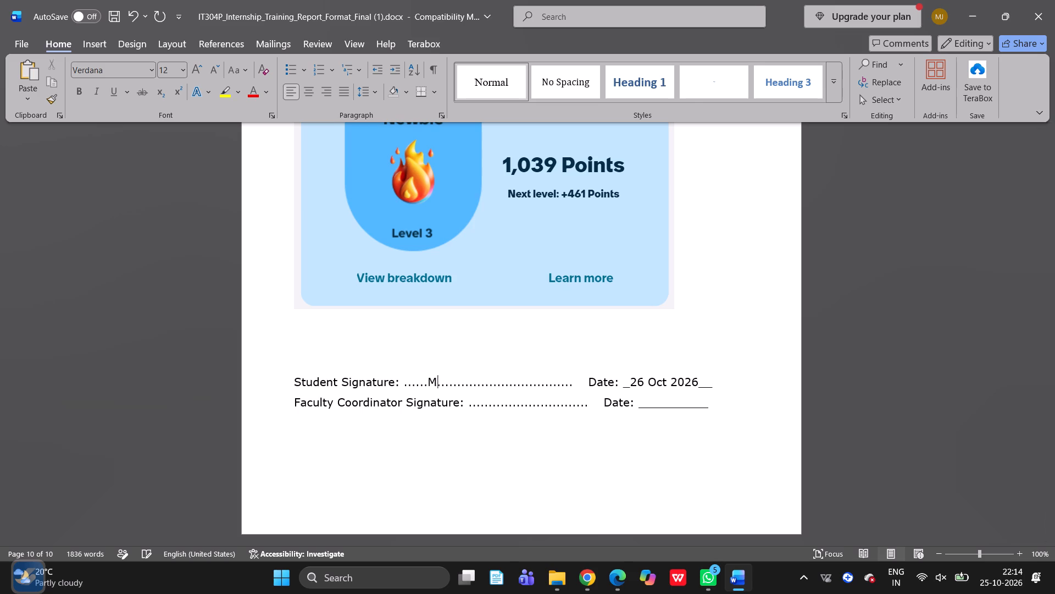
{"action": "key", "text": "BackSpace"}
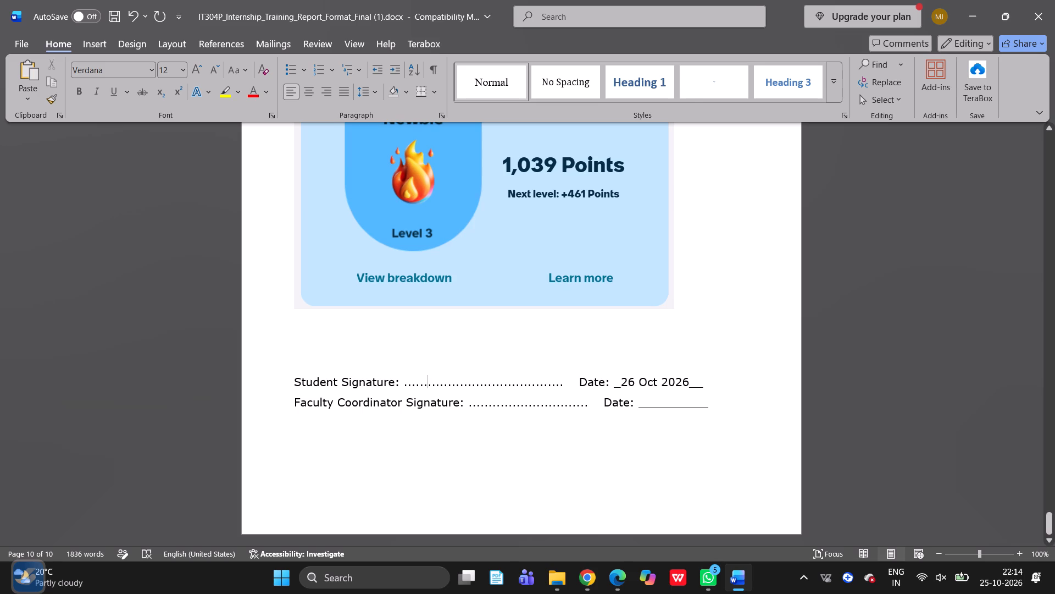
{"action": "left_click", "coordinate": [457, 383]}
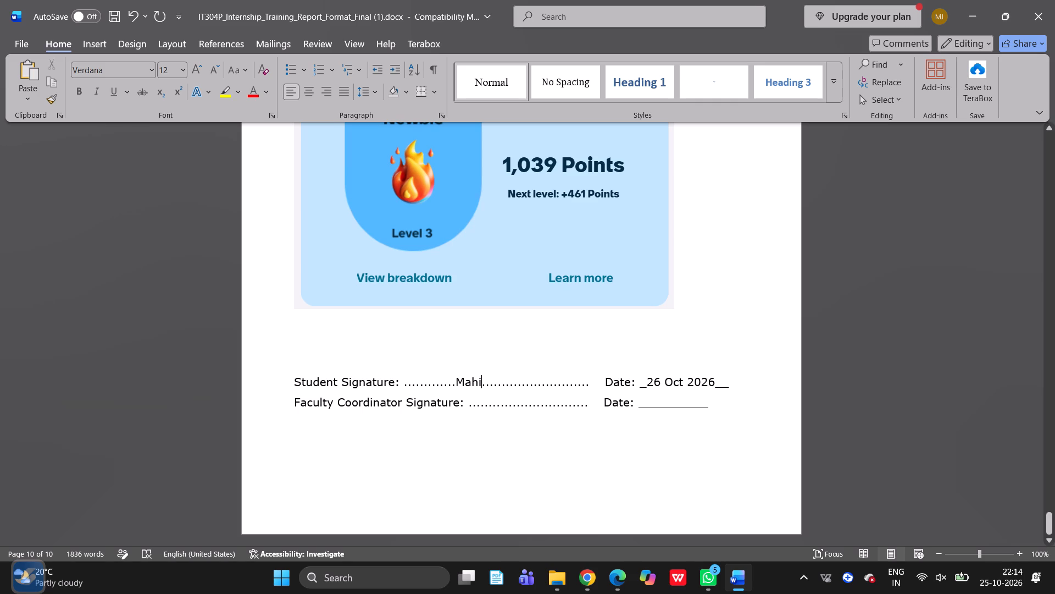
Review the whole report, from the activity and topic sections through the Section 12 attachments, ending at the cover page.
{"action": "scroll", "coordinate": [518, 393], "scroll_direction": "up", "scroll_amount": 5}
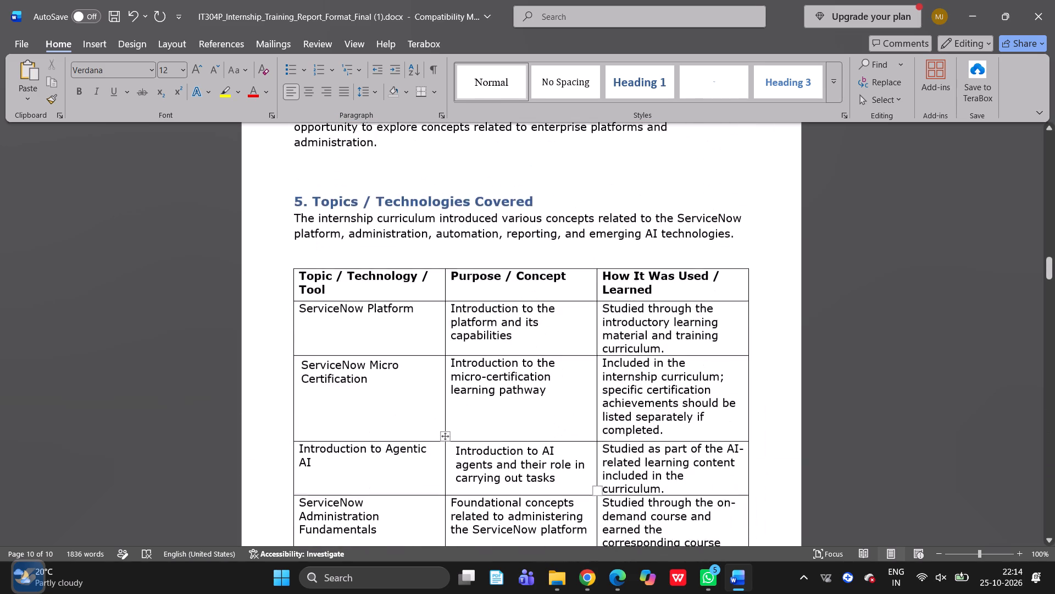
{"action": "scroll", "coordinate": [518, 393], "scroll_direction": "up", "scroll_amount": 2}
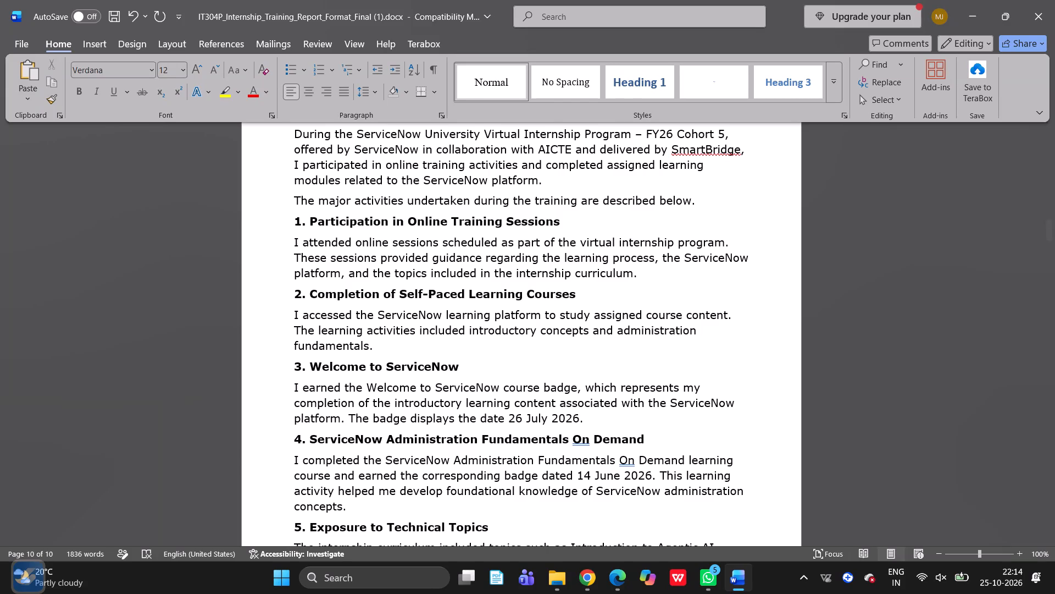
{"action": "scroll", "coordinate": [518, 393], "scroll_direction": "down", "scroll_amount": 6}
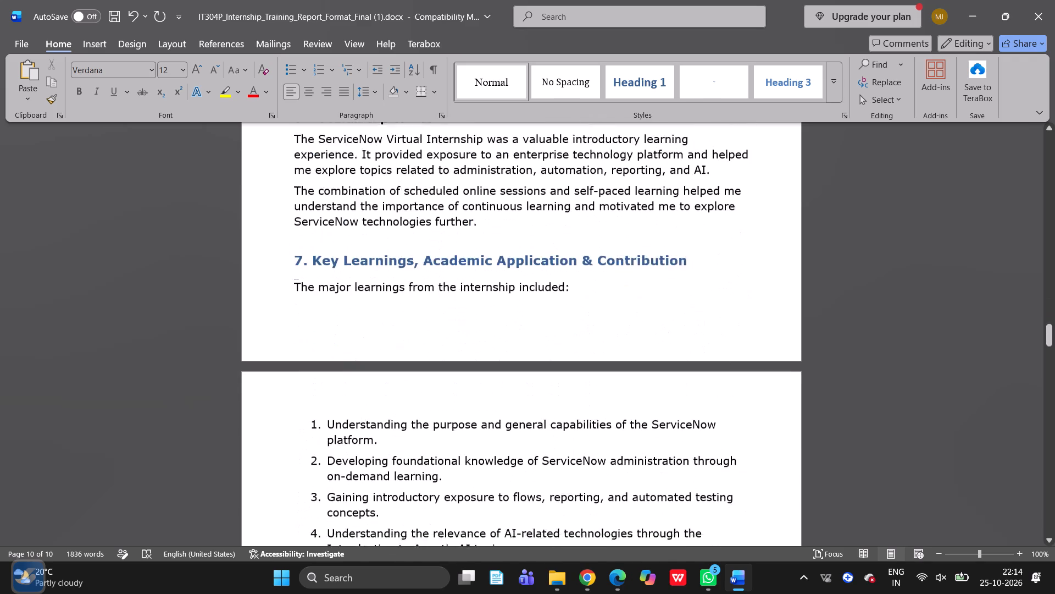
{"action": "scroll", "coordinate": [518, 393], "scroll_direction": "down", "scroll_amount": 5}
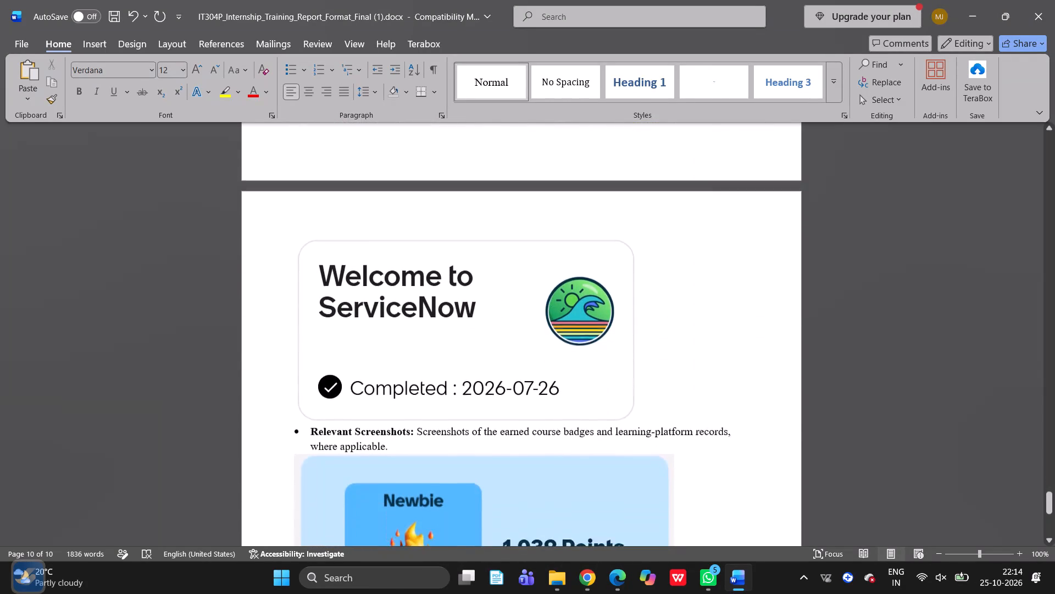
{"action": "scroll", "coordinate": [518, 393], "scroll_direction": "down", "scroll_amount": 2}
{"action": "scroll", "coordinate": [518, 393], "scroll_direction": "up", "scroll_amount": 2}
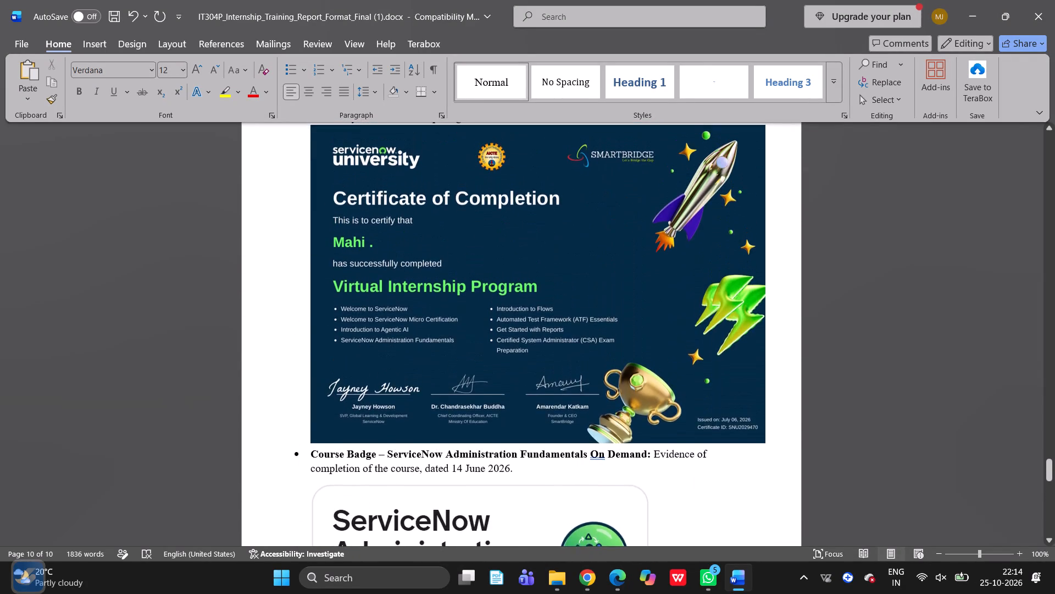
{"action": "scroll", "coordinate": [518, 393], "scroll_direction": "up", "scroll_amount": 6}
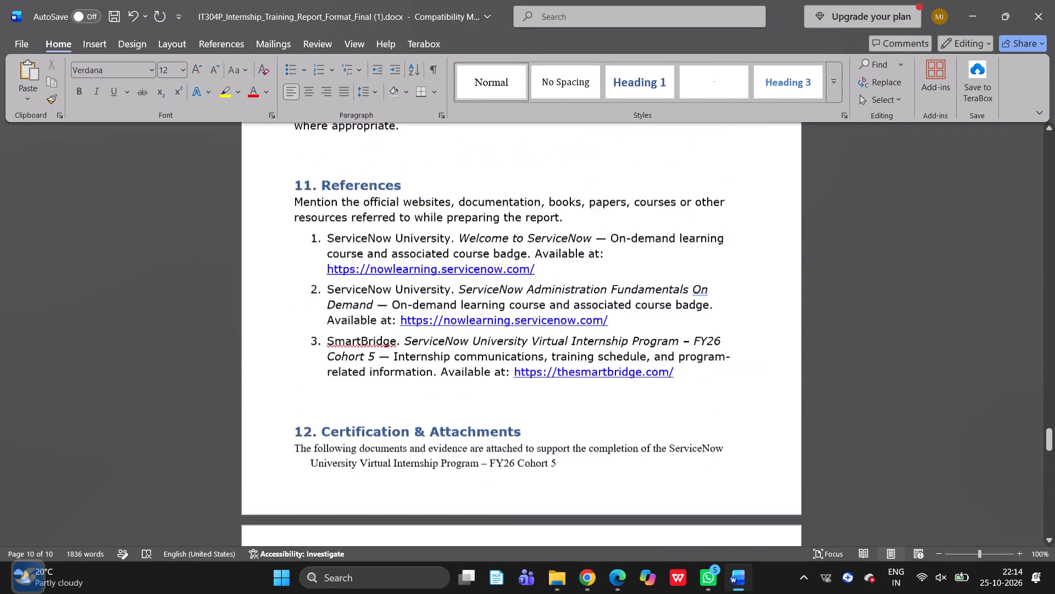
{"action": "scroll", "coordinate": [518, 393], "scroll_direction": "up", "scroll_amount": 18}
{"action": "scroll", "coordinate": [518, 393], "scroll_direction": "down", "scroll_amount": 5}
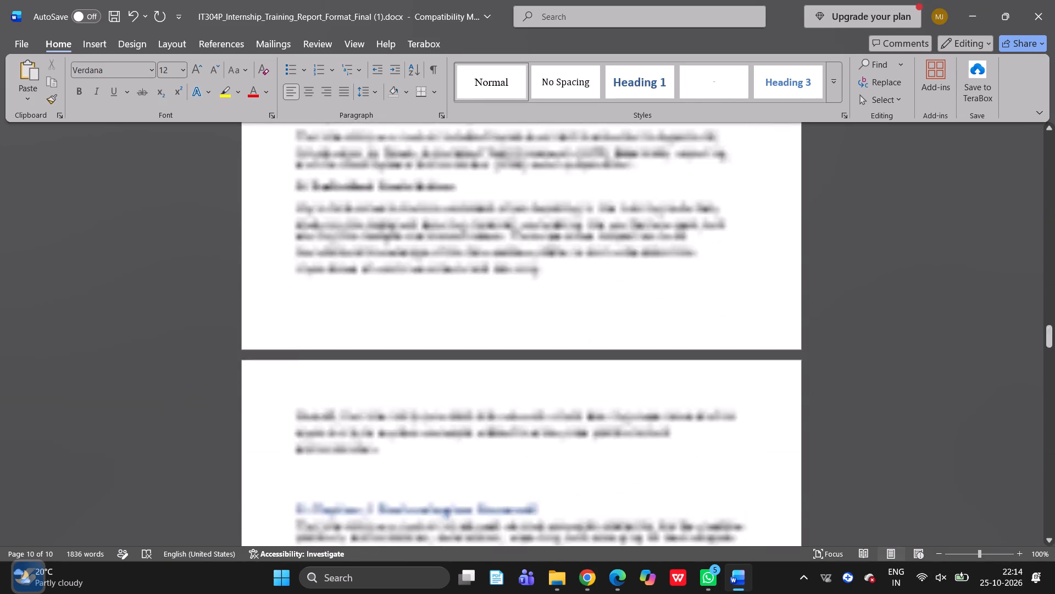
{"action": "scroll", "coordinate": [518, 393], "scroll_direction": "down", "scroll_amount": 6}
{"action": "scroll", "coordinate": [518, 393], "scroll_direction": "up", "scroll_amount": 2}
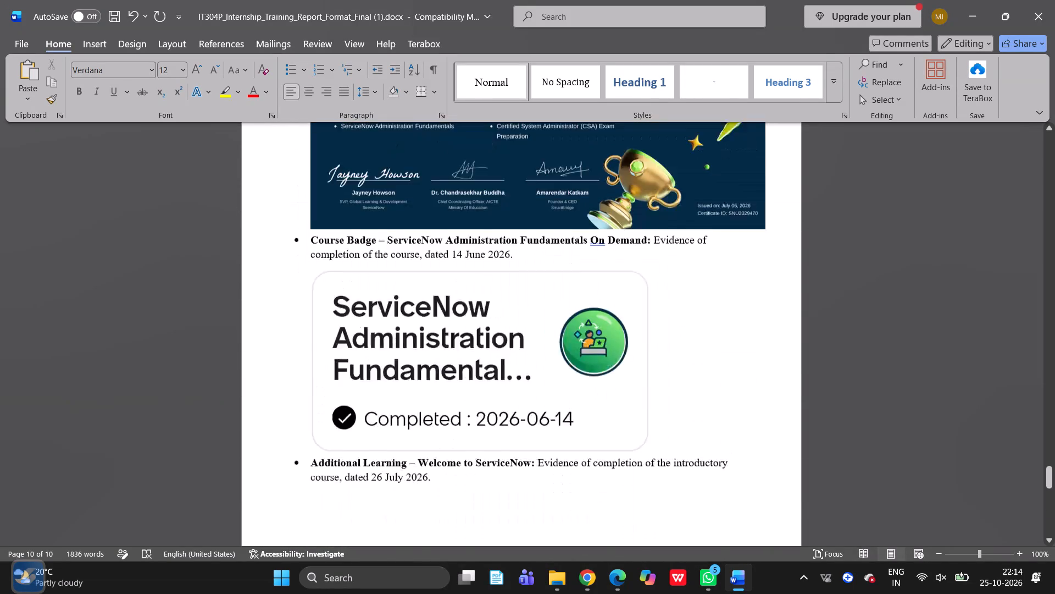
{"action": "scroll", "coordinate": [518, 393], "scroll_direction": "up", "scroll_amount": 1}
{"action": "scroll", "coordinate": [518, 393], "scroll_direction": "down", "scroll_amount": 2}
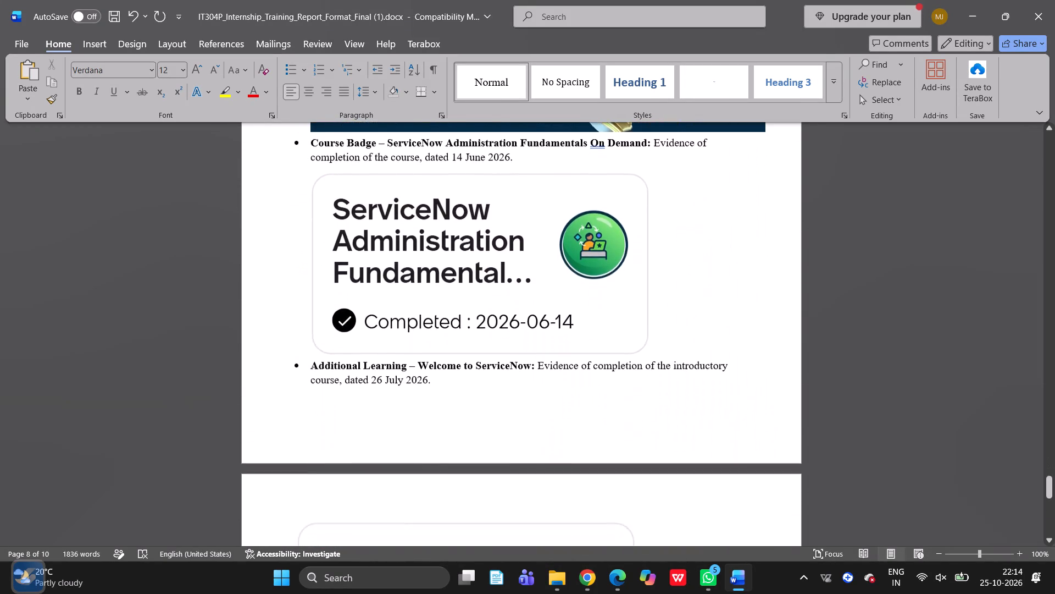
{"action": "scroll", "coordinate": [518, 393], "scroll_direction": "down", "scroll_amount": 2}
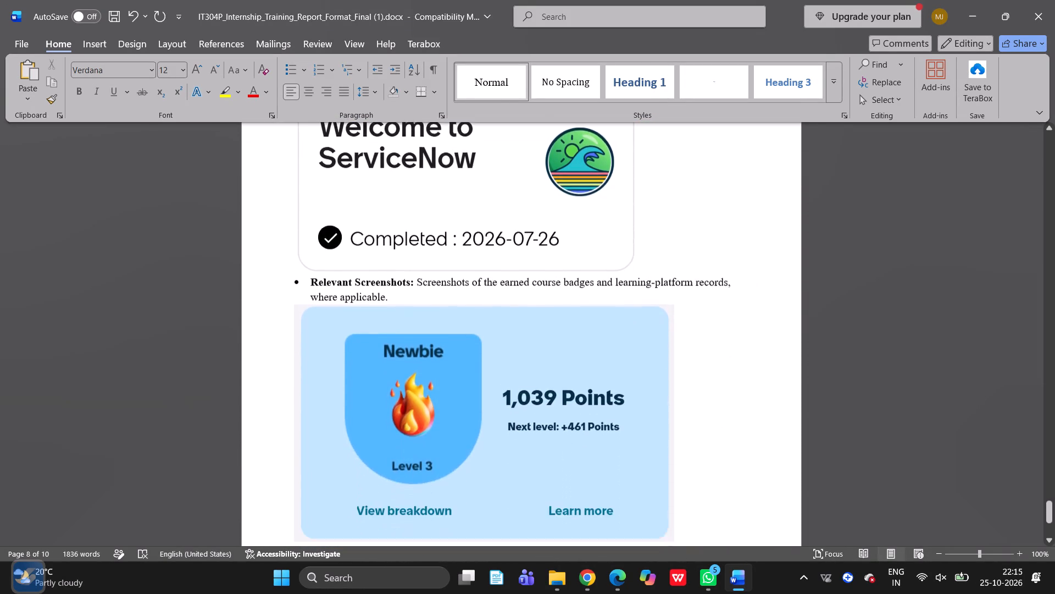
{"action": "scroll", "coordinate": [518, 393], "scroll_direction": "down", "scroll_amount": 2}
{"action": "scroll", "coordinate": [518, 393], "scroll_direction": "up", "scroll_amount": 4}
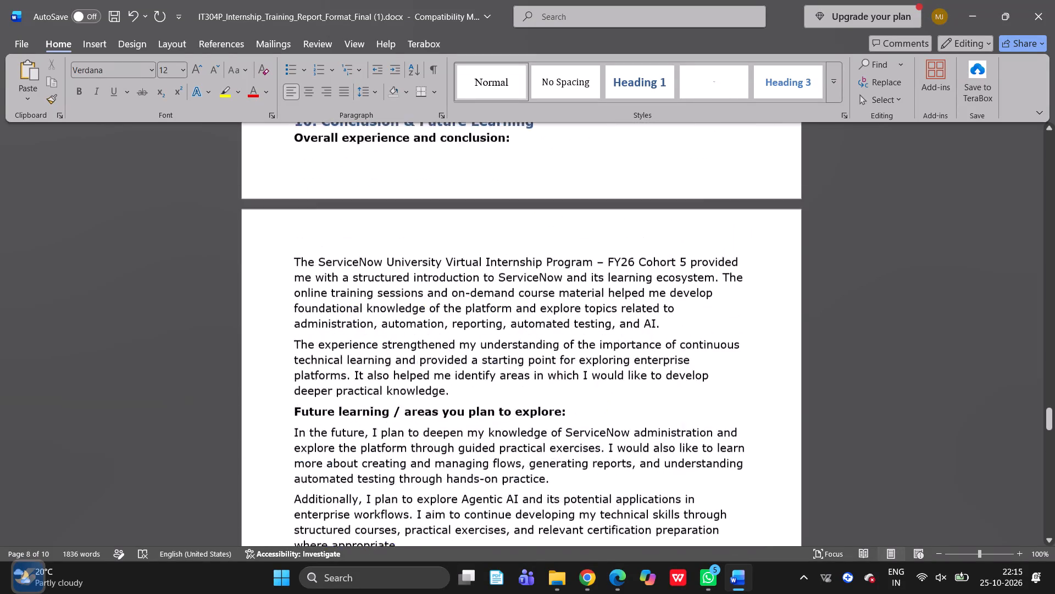
{"action": "scroll", "coordinate": [518, 393], "scroll_direction": "up", "scroll_amount": 6}
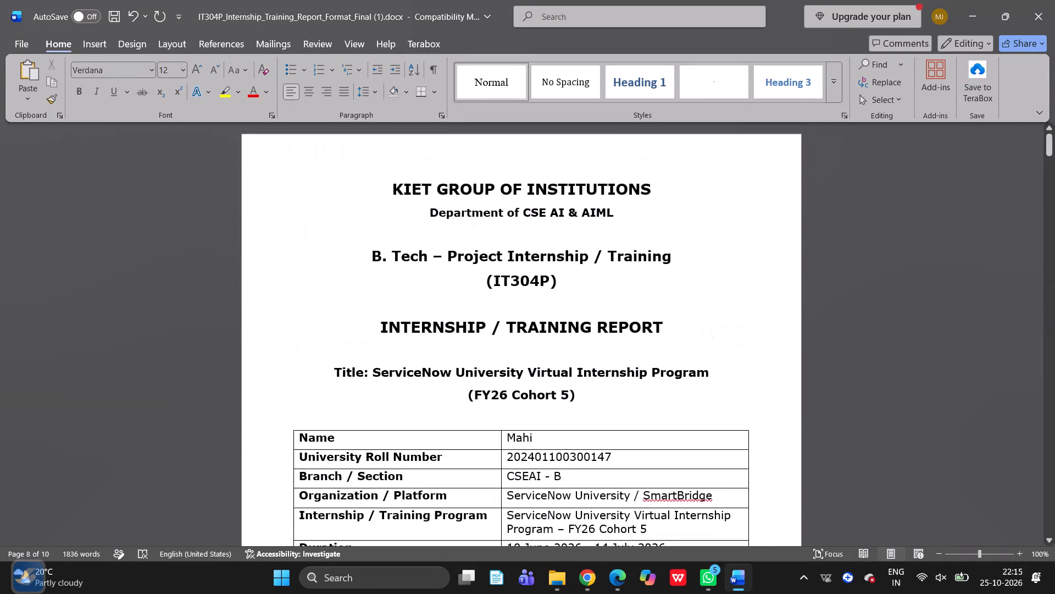
{"action": "scroll", "coordinate": [518, 393], "scroll_direction": "up", "scroll_amount": 1}
Save the internship report under its existing name.
{"action": "left_click", "coordinate": [30, 44]}
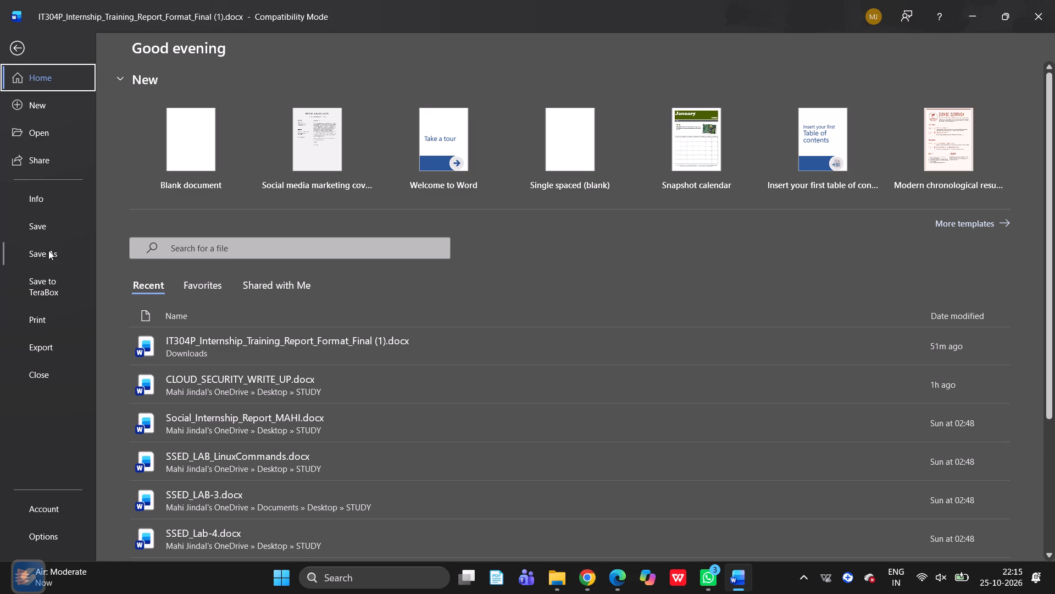
{"action": "left_click", "coordinate": [43, 226]}
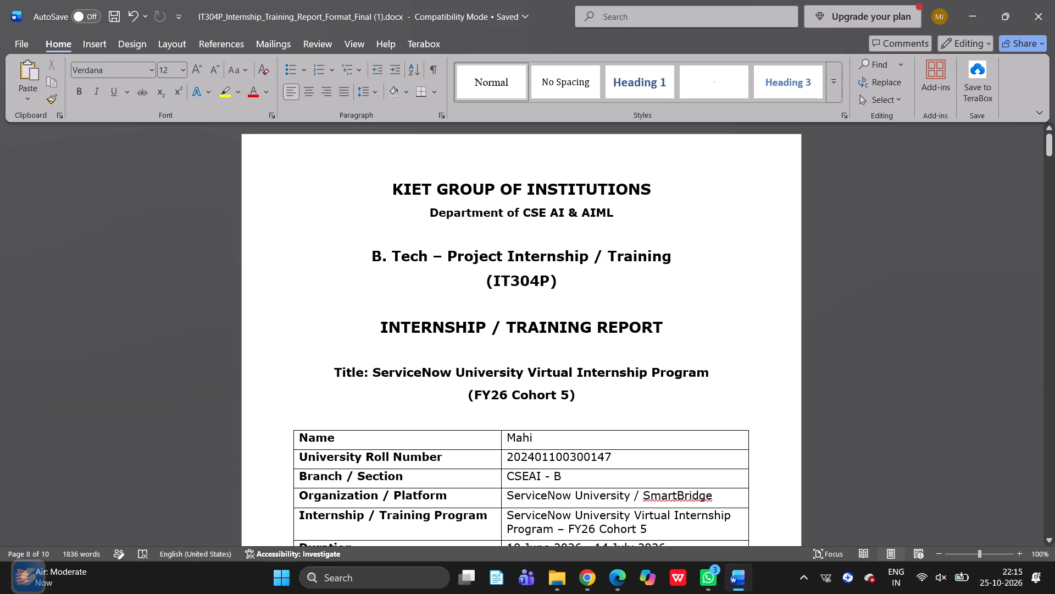
Open the saved IT304P internship report from the Downloads folder in File Explorer and check its signature lines.
{"action": "left_click", "coordinate": [553, 588]}
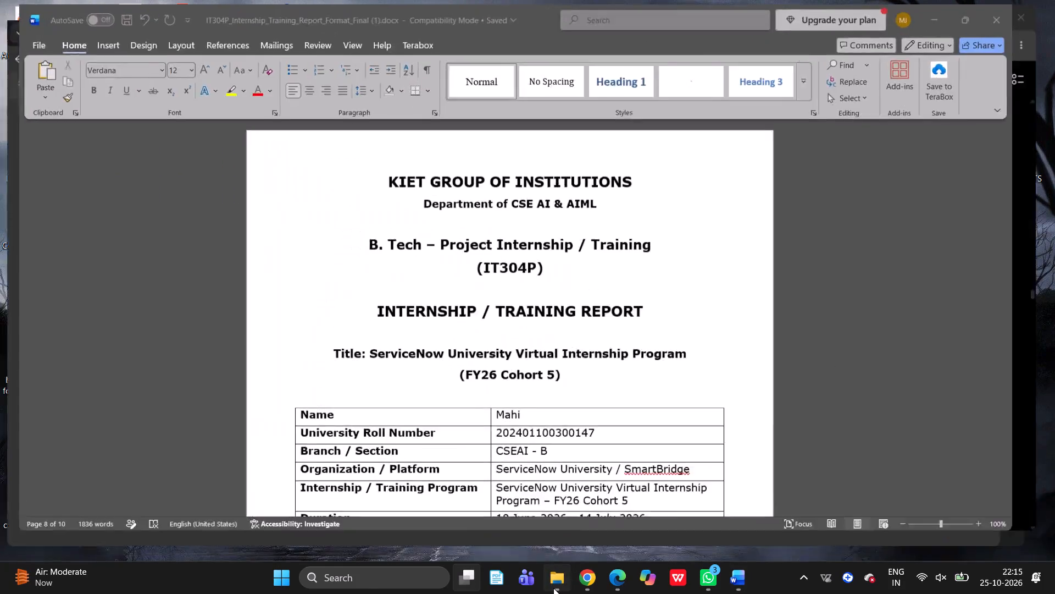
{"action": "left_click", "coordinate": [74, 339]}
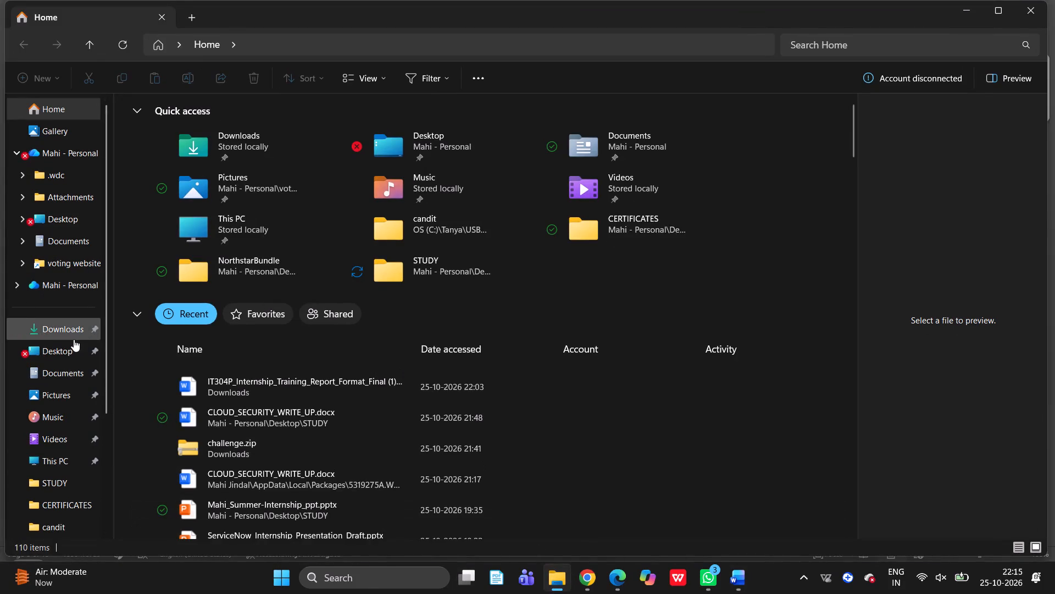
{"action": "left_click", "coordinate": [53, 477]}
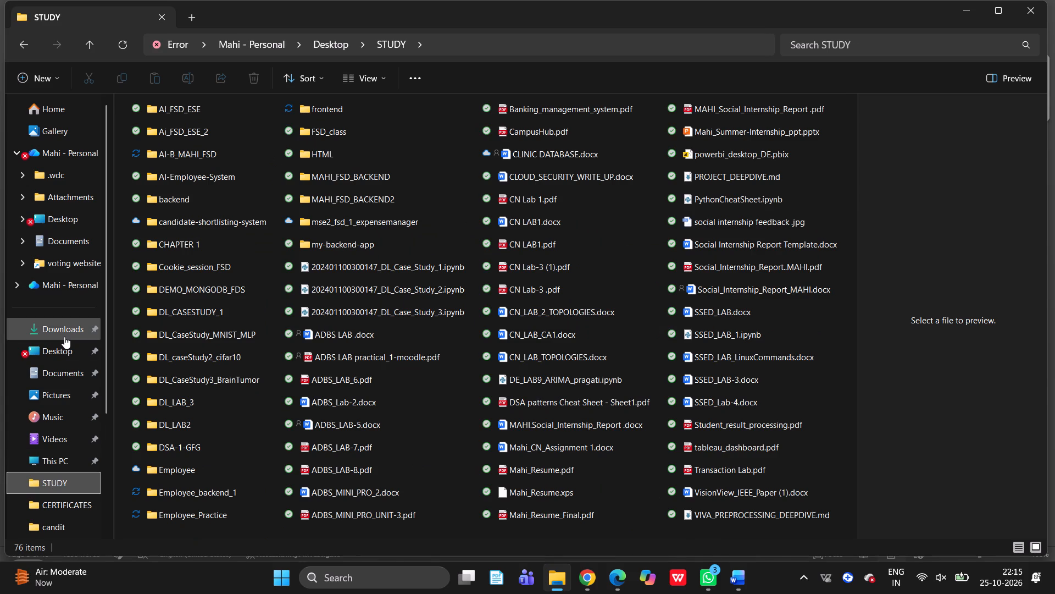
{"action": "left_click", "coordinate": [64, 337]}
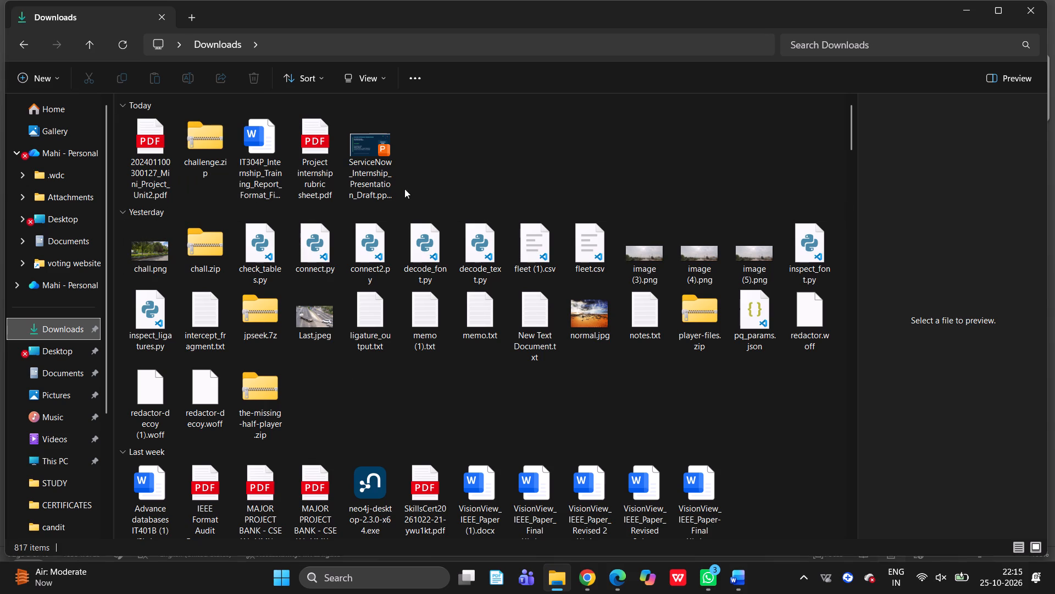
{"action": "double_click", "coordinate": [263, 136]}
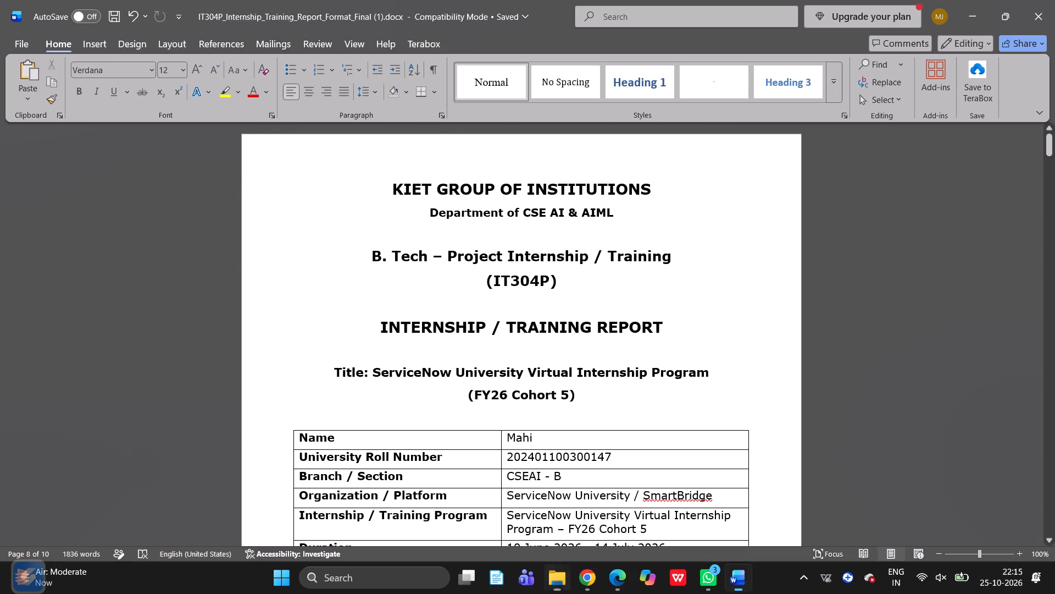
{"action": "scroll", "coordinate": [421, 319], "scroll_direction": "down", "scroll_amount": 18}
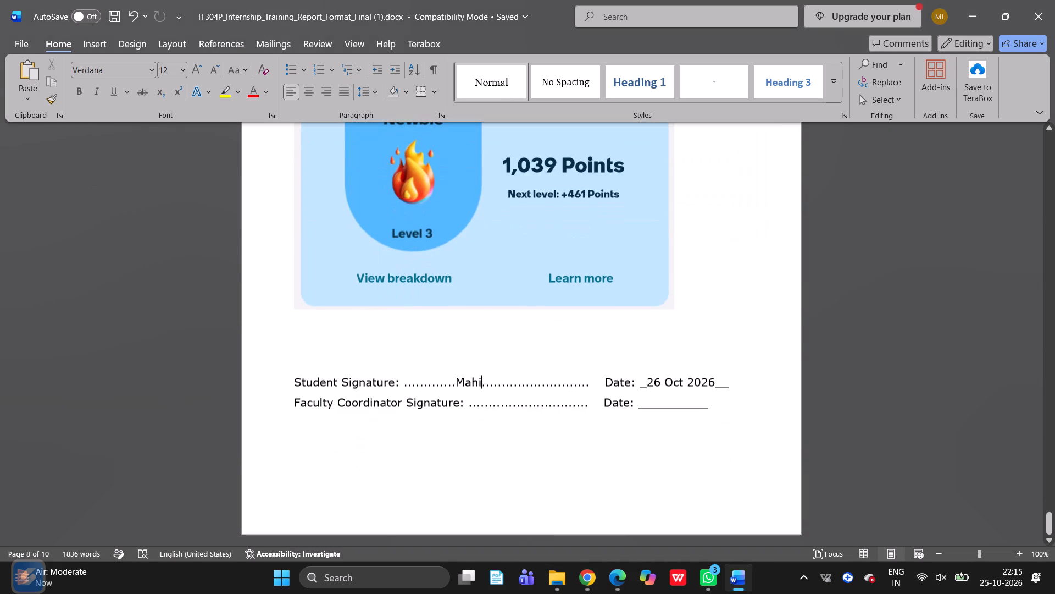
{"action": "left_click", "coordinate": [1054, 0]}
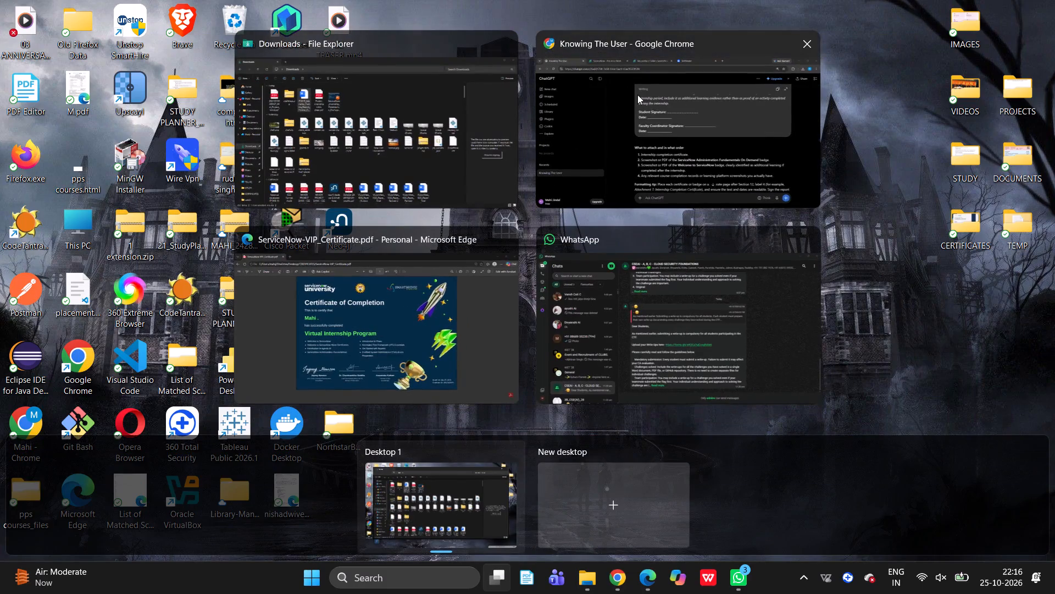